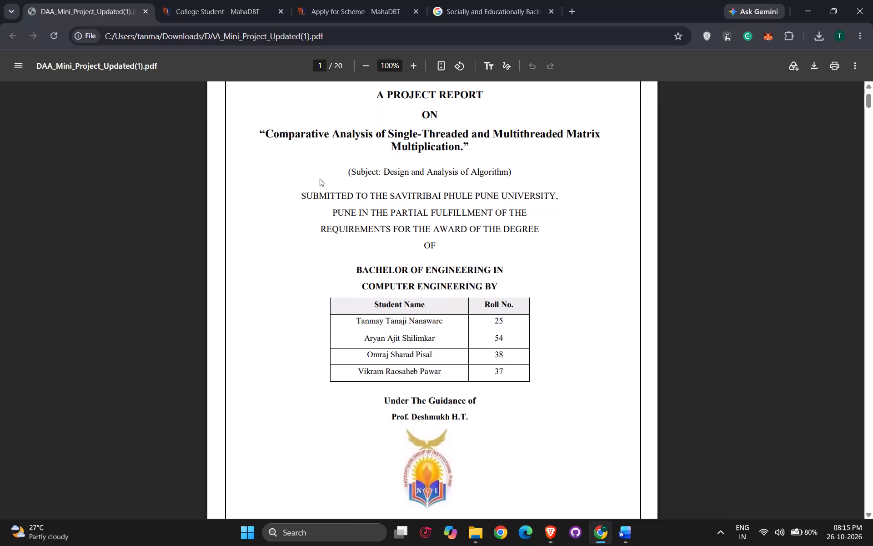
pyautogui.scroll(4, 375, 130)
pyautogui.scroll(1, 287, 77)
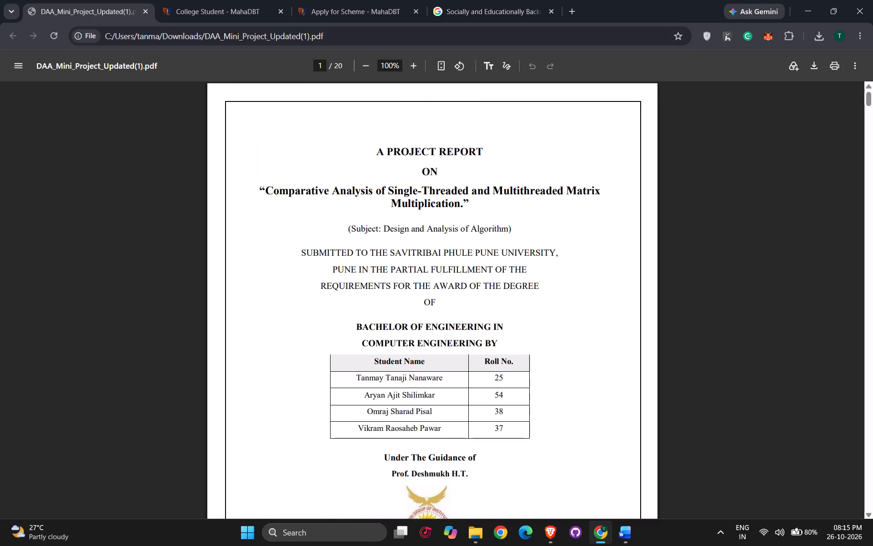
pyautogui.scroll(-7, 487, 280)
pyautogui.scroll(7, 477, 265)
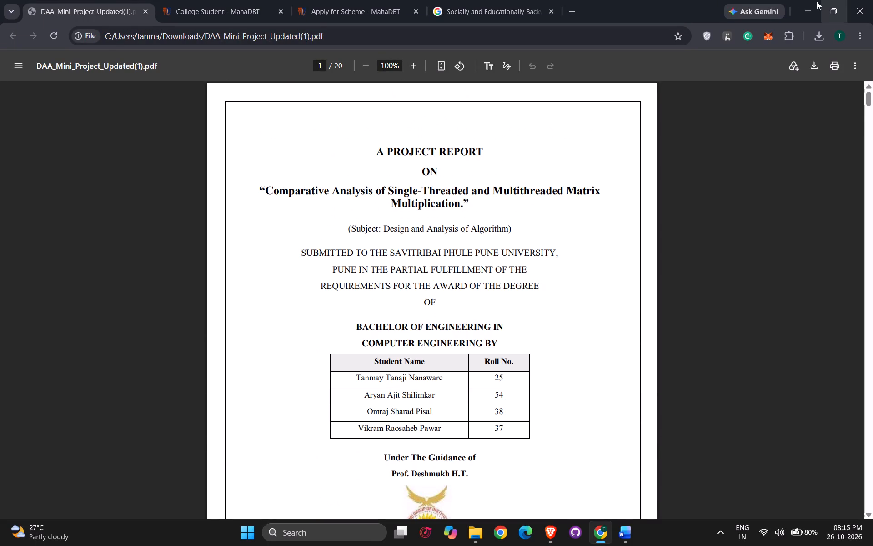
# Switch to Word and examine the print preview of BT_Land_Registry_Mini_Project_Report, from the introduction through to the references page.
pyautogui.click(815, 1)
pyautogui.scroll(8, 626, 301)
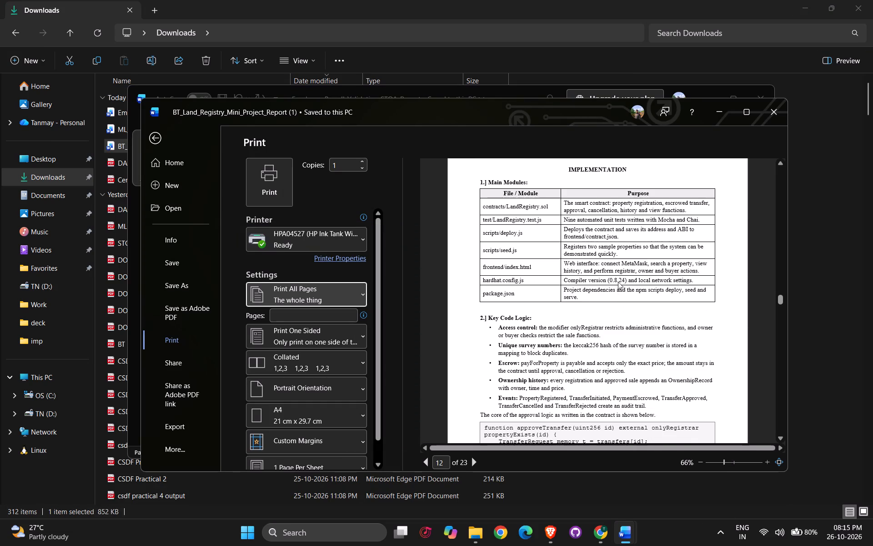
pyautogui.scroll(1, 685, 162)
pyautogui.moveTo(563, 119); pyautogui.dragTo(566, 115)
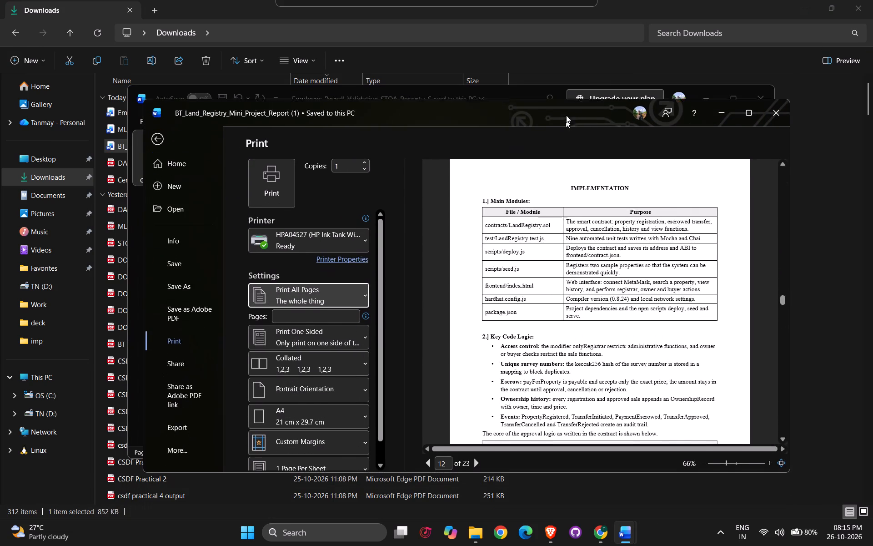
pyautogui.moveTo(566, 115); pyautogui.dragTo(568, 66)
pyautogui.scroll(5, 564, 180)
pyautogui.moveTo(790, 235); pyautogui.dragTo(773, 166)
pyautogui.moveTo(788, 162); pyautogui.dragTo(789, 181)
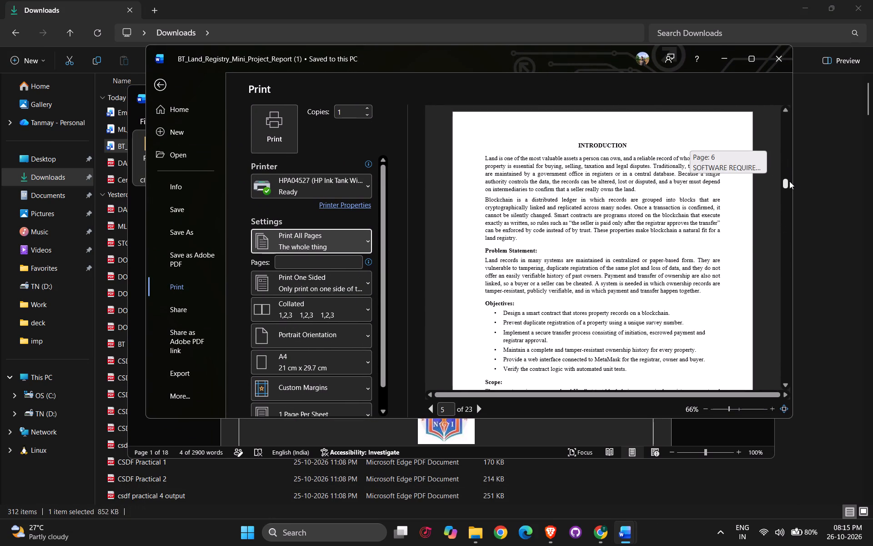
pyautogui.moveTo(789, 181); pyautogui.dragTo(787, 199)
pyautogui.moveTo(787, 198); pyautogui.dragTo(782, 221)
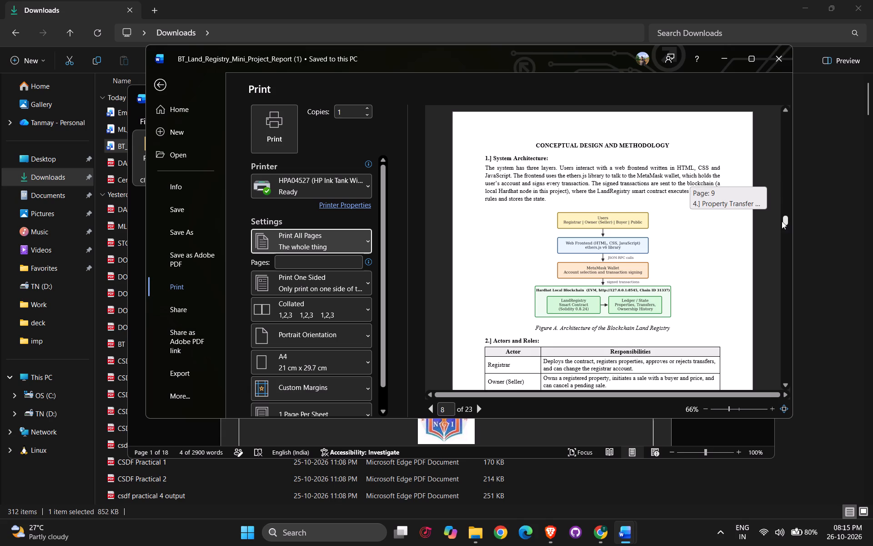
pyautogui.moveTo(782, 221); pyautogui.dragTo(781, 225)
pyautogui.moveTo(785, 222); pyautogui.dragTo(788, 316)
pyautogui.moveTo(788, 313); pyautogui.dragTo(783, 342)
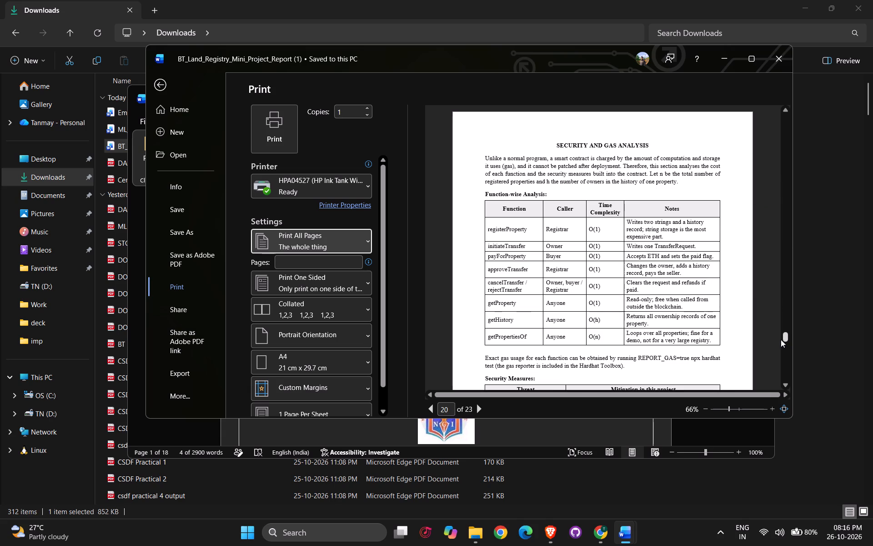
pyautogui.moveTo(787, 335); pyautogui.dragTo(784, 363)
pyautogui.moveTo(786, 355); pyautogui.dragTo(788, 354)
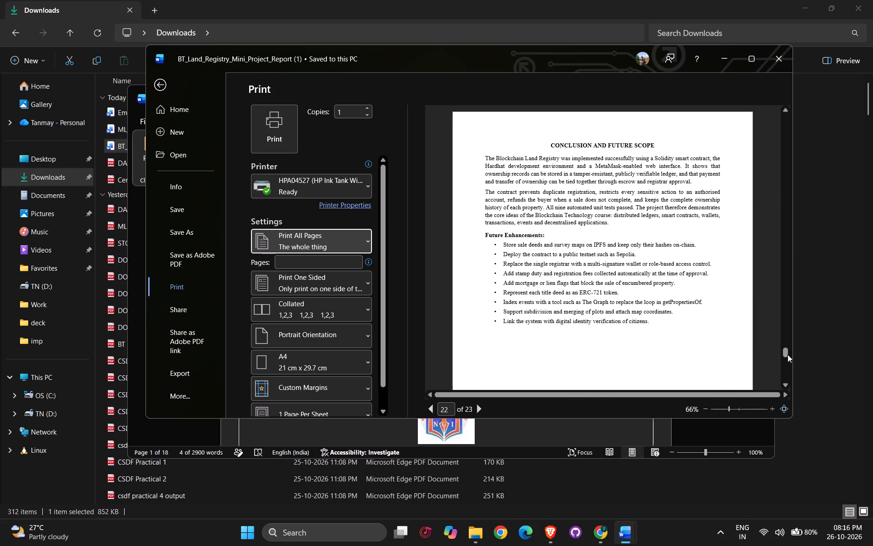
pyautogui.moveTo(788, 354); pyautogui.dragTo(783, 383)
pyautogui.moveTo(787, 358); pyautogui.dragTo(788, 373)
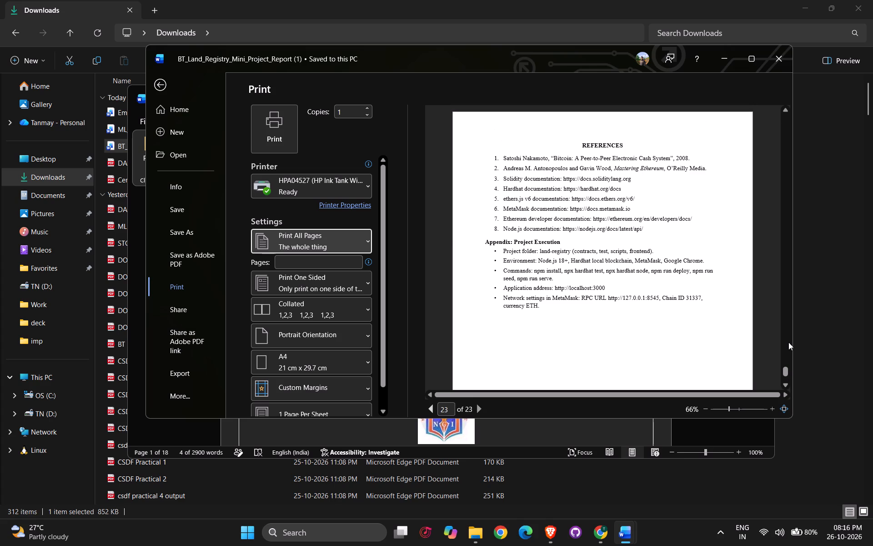
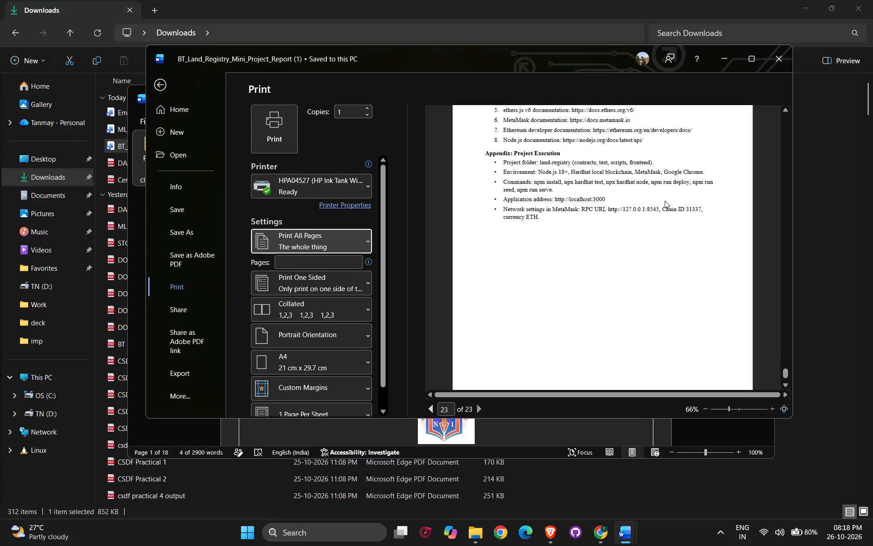
# Examine the report's print preview again from the conclusion back to the certificate and index pages, and close the report.
pyautogui.scroll(15, 665, 201)
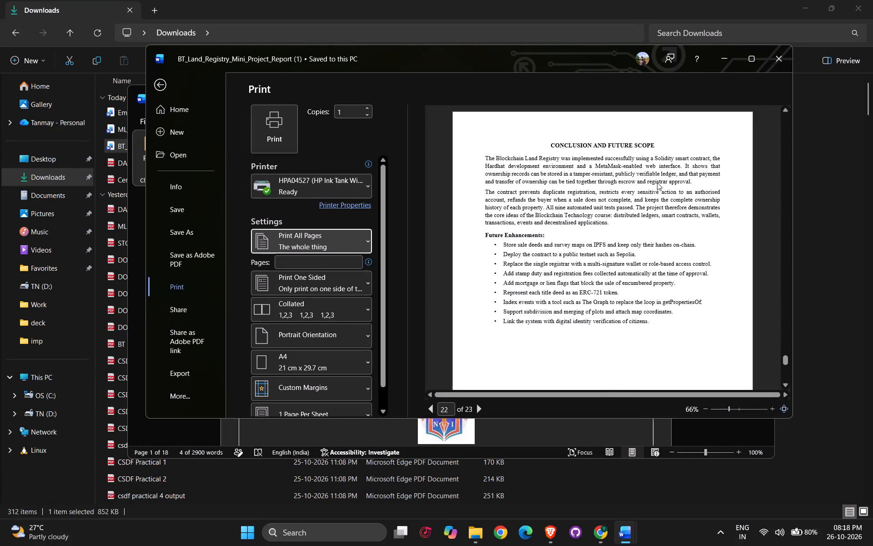
pyautogui.scroll(2, 657, 182)
pyautogui.scroll(3, 628, 155)
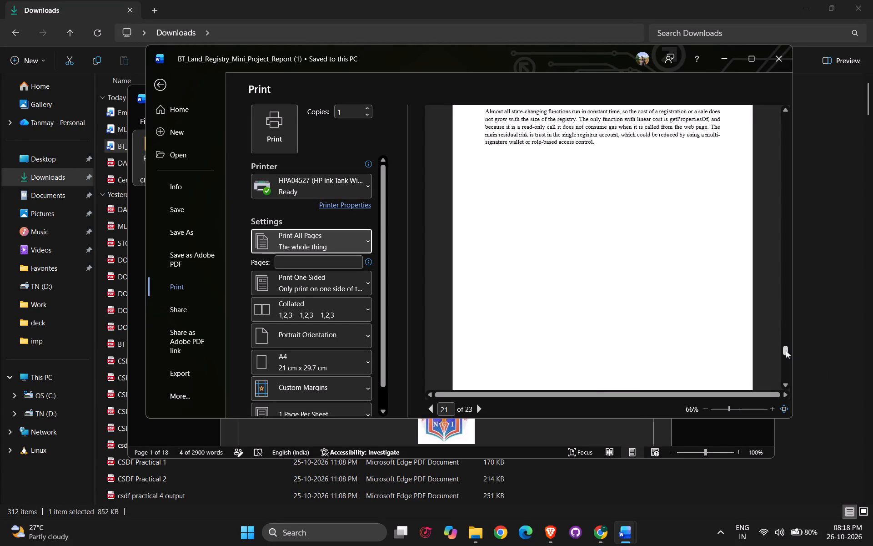
pyautogui.moveTo(786, 350); pyautogui.dragTo(789, 268)
pyautogui.moveTo(787, 263); pyautogui.dragTo(786, 255)
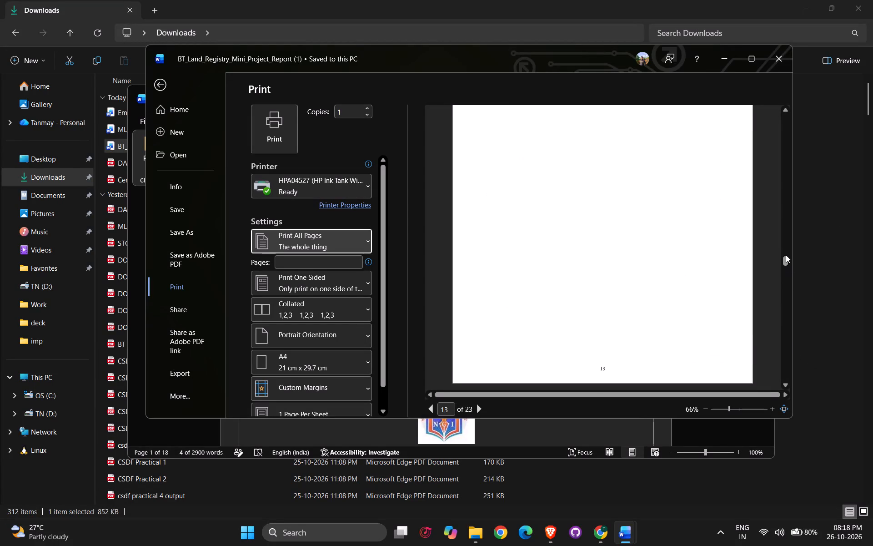
pyautogui.moveTo(786, 255); pyautogui.dragTo(782, 230)
pyautogui.moveTo(786, 260); pyautogui.dragTo(778, 172)
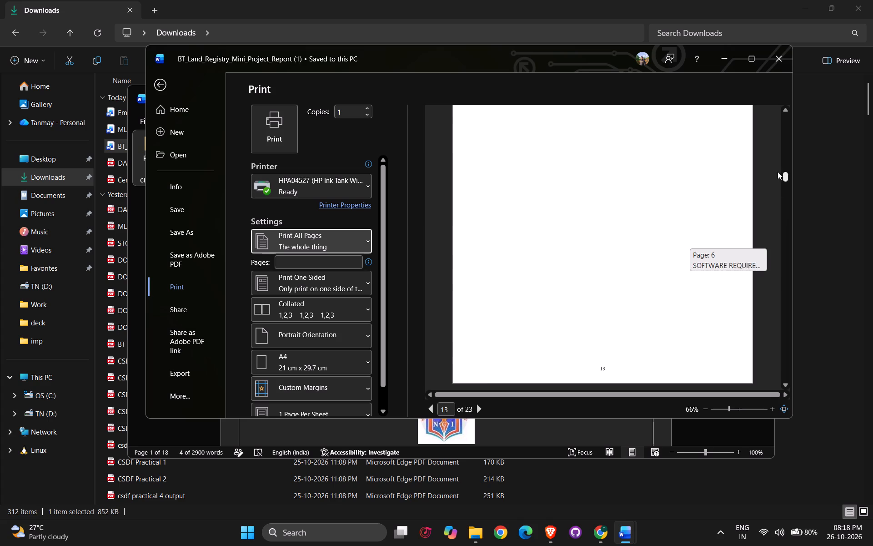
pyautogui.moveTo(778, 172); pyautogui.dragTo(770, 139)
pyautogui.scroll(-4, 679, 234)
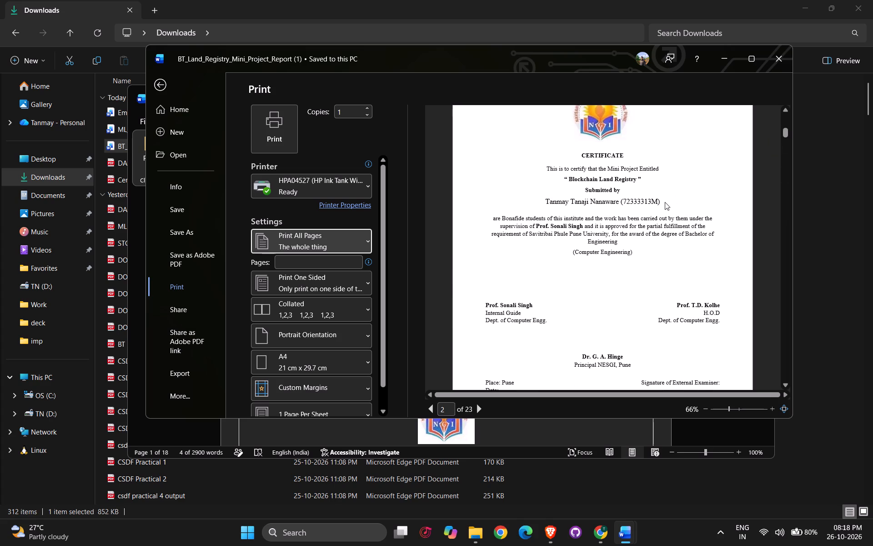
pyautogui.scroll(-8, 665, 202)
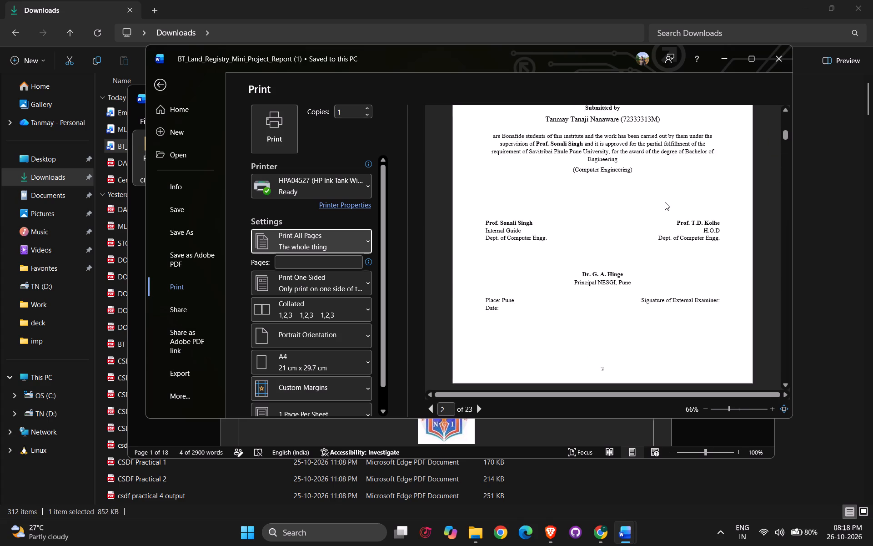
pyautogui.scroll(-7, 665, 202)
pyautogui.scroll(7, 665, 202)
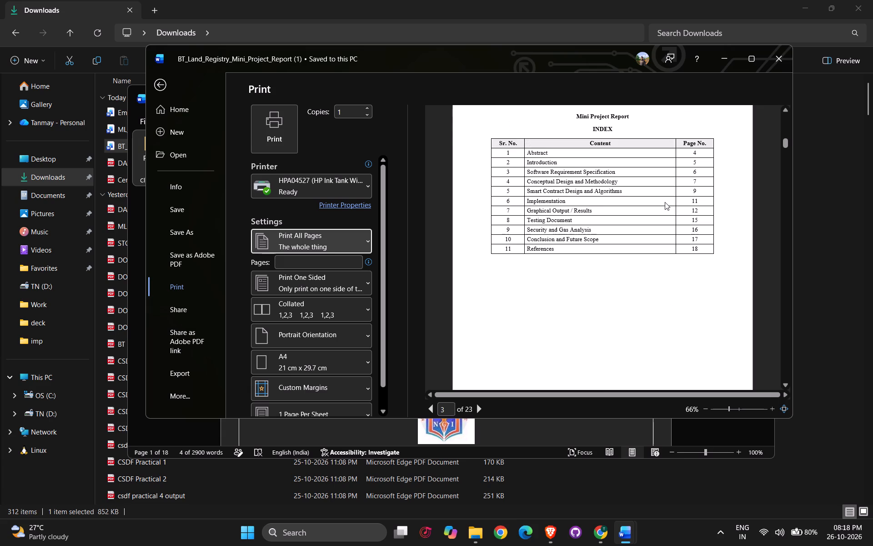
pyautogui.scroll(6, 665, 202)
pyautogui.scroll(-4, 665, 202)
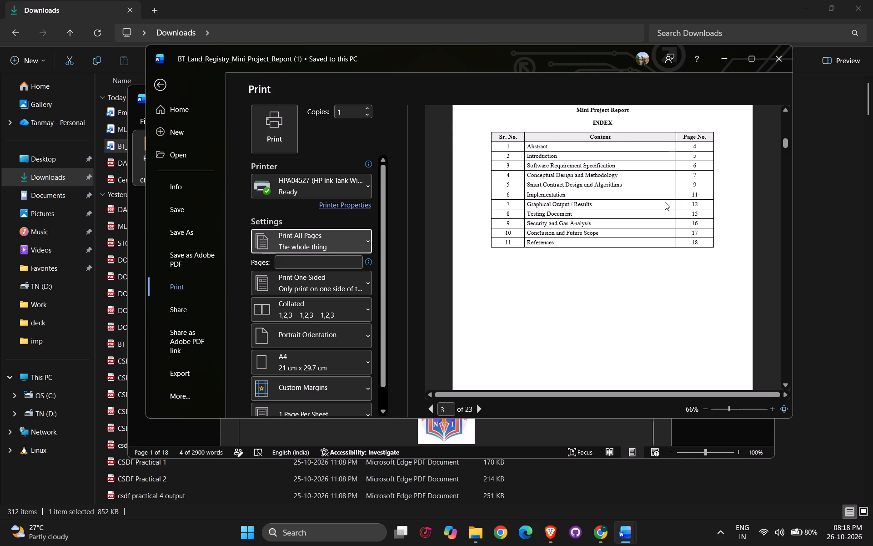
pyautogui.scroll(-7, 665, 202)
pyautogui.scroll(8, 665, 202)
pyautogui.scroll(-5, 665, 202)
pyautogui.scroll(3, 665, 202)
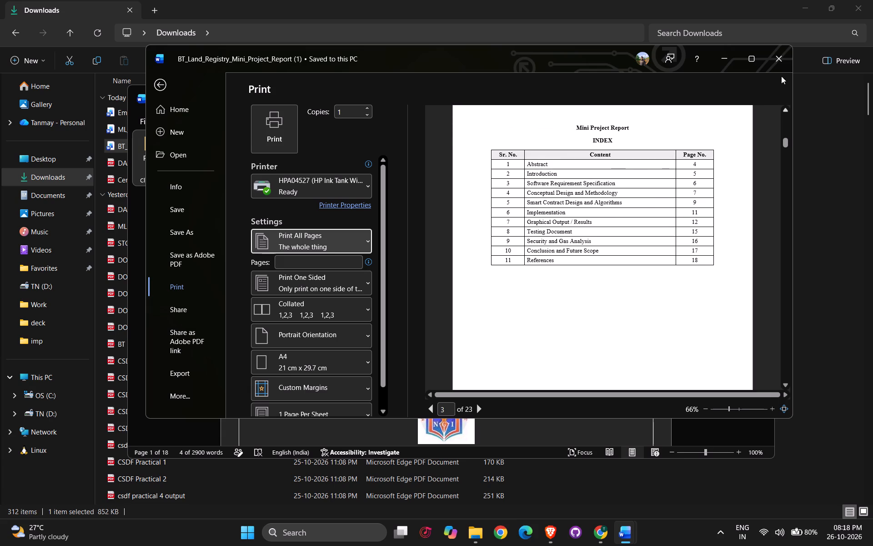
pyautogui.click(780, 63)
# Examine the index page of Employee_Payroll_Validation_STQA_Report and close that document.
pyautogui.scroll(3, 612, 269)
pyautogui.scroll(-17, 606, 273)
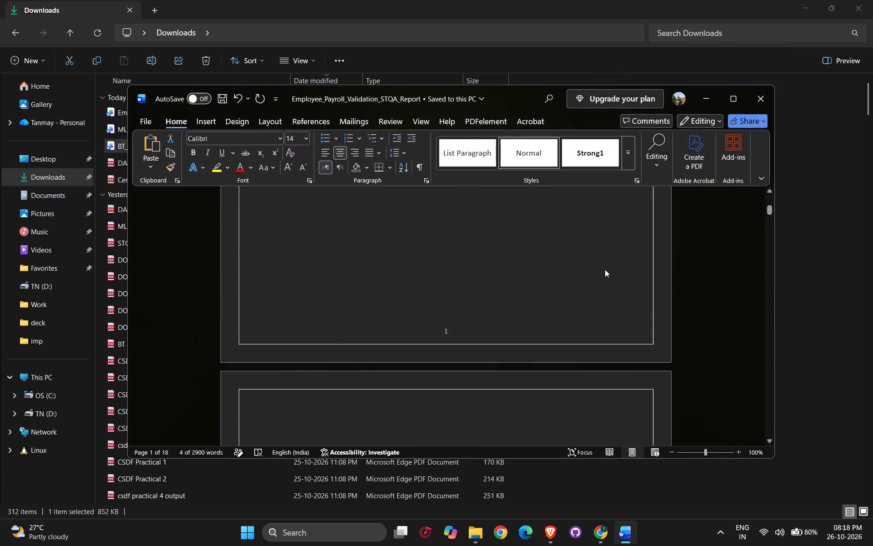
pyautogui.scroll(-7, 605, 269)
pyautogui.scroll(-20, 605, 269)
pyautogui.scroll(-2, 605, 269)
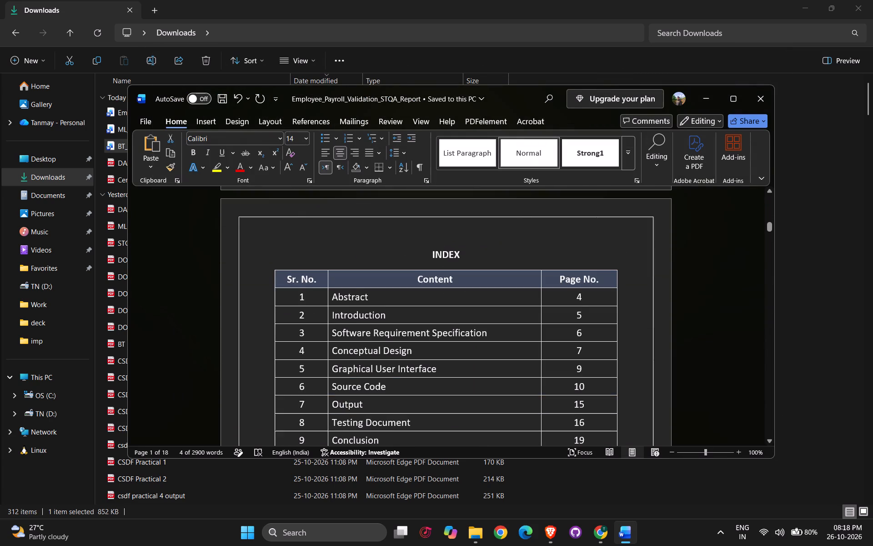
pyautogui.scroll(-2, 508, 253)
pyautogui.scroll(12, 508, 253)
pyautogui.scroll(-12, 507, 253)
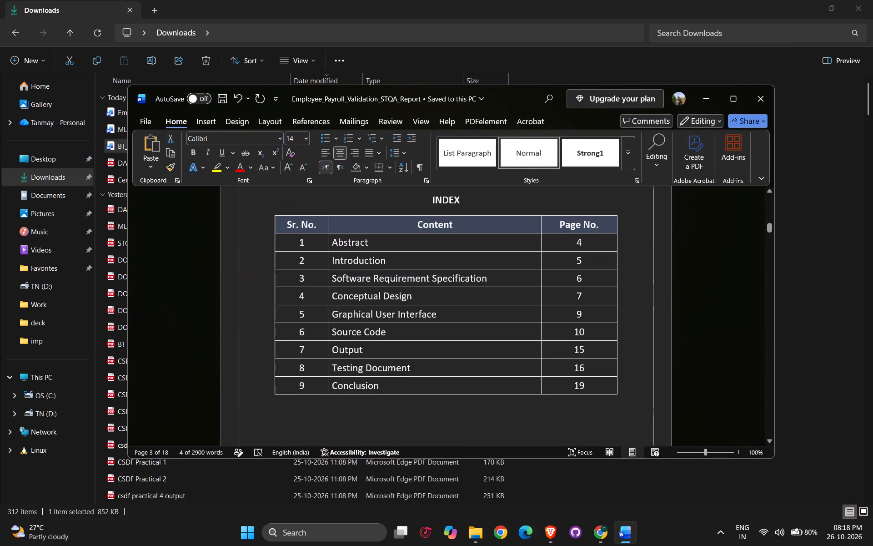
pyautogui.click(493, 205)
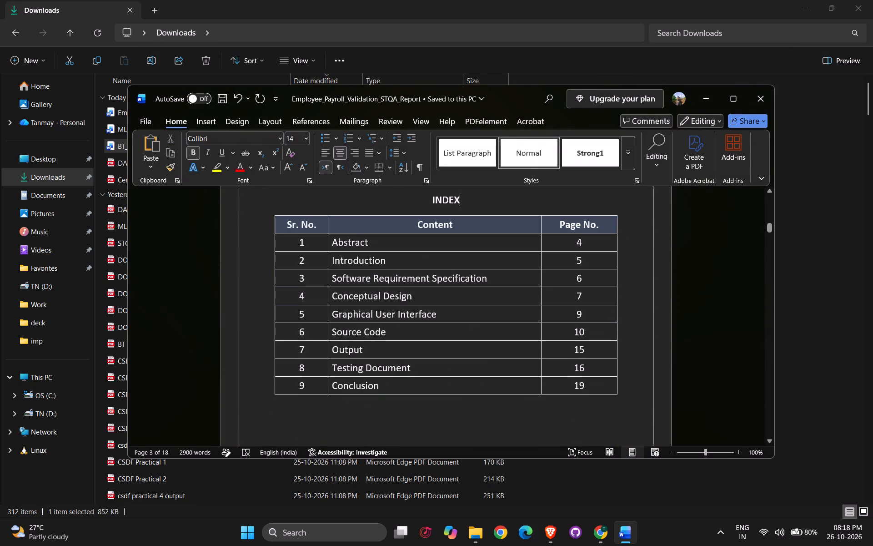
pyautogui.scroll(5, 711, 185)
pyautogui.click(701, 96)
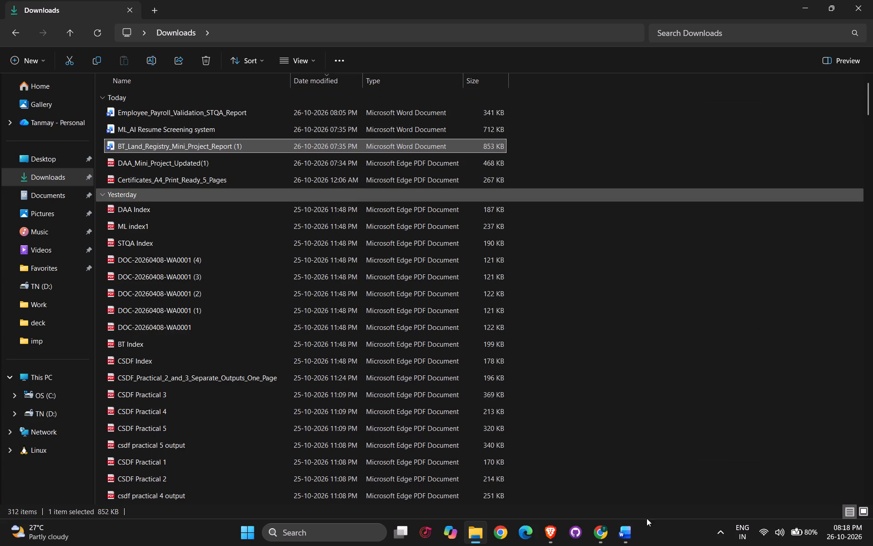
pyautogui.click(627, 538)
pyautogui.click(758, 94)
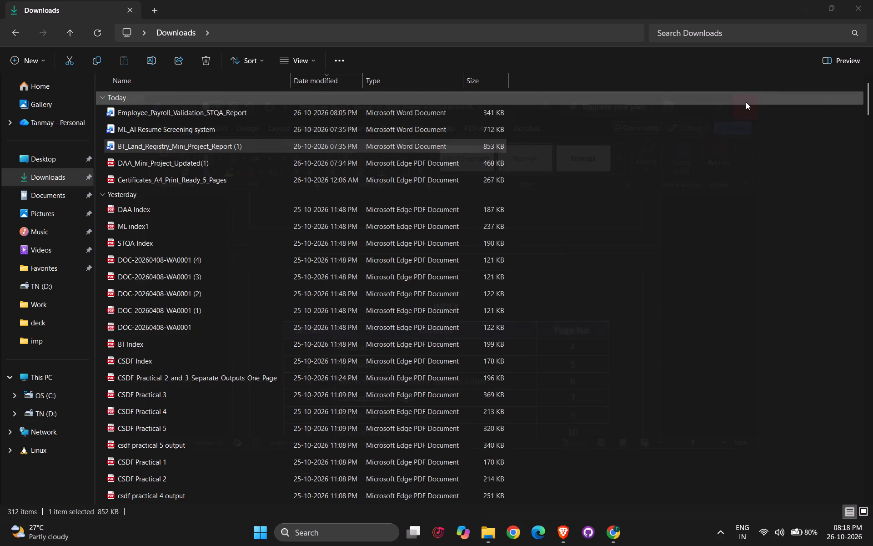
# Reopen BT_Land_Registry_Mini_Project_Report (1) from the Downloads folder.
pyautogui.scroll(1, 299, 177)
pyautogui.doubleClick(210, 141)
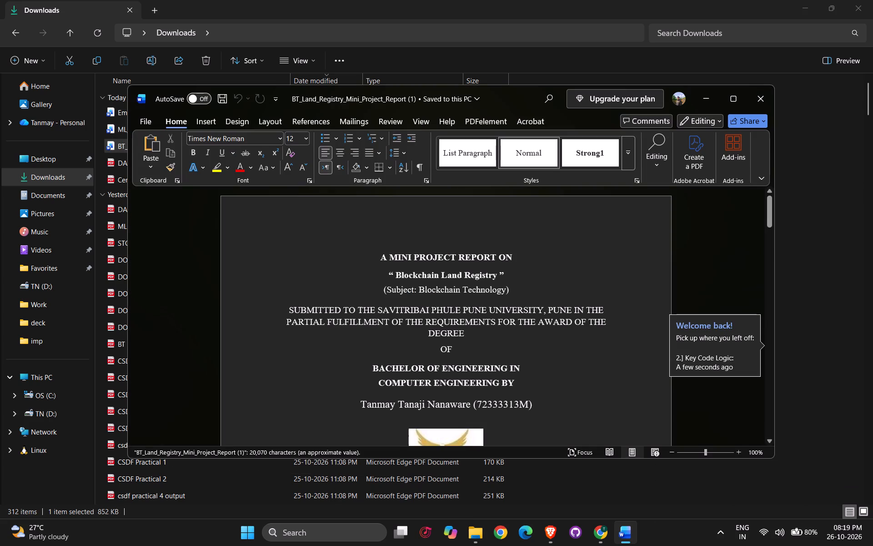
# Delete the "Mini Project Report" line above the INDEX heading on page 3.
pyautogui.scroll(-20, 534, 352)
pyautogui.scroll(-17, 534, 352)
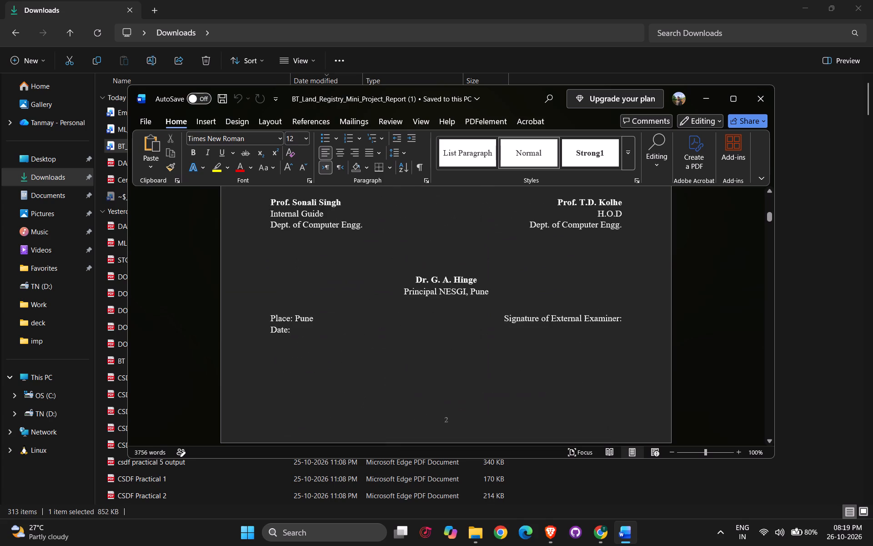
pyautogui.scroll(-9, 530, 324)
pyautogui.moveTo(507, 286); pyautogui.dragTo(407, 280)
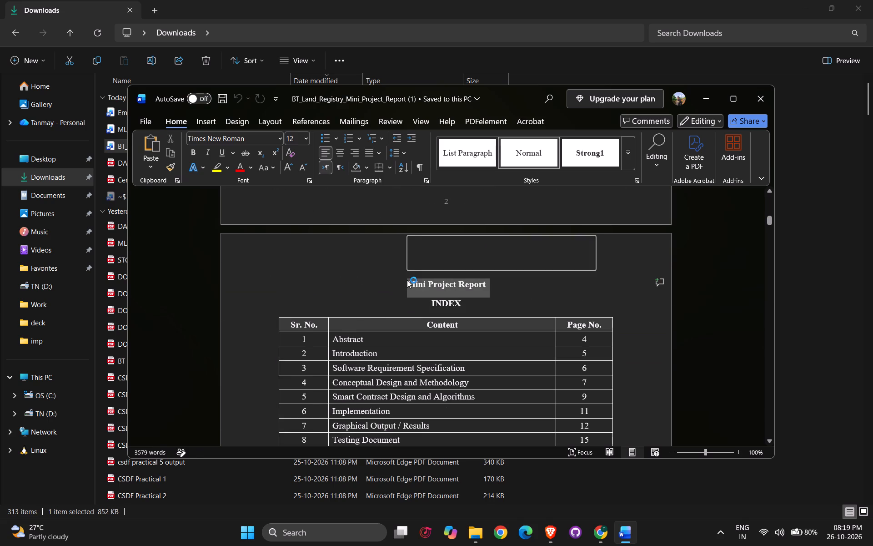
pyautogui.press('BackSpace')
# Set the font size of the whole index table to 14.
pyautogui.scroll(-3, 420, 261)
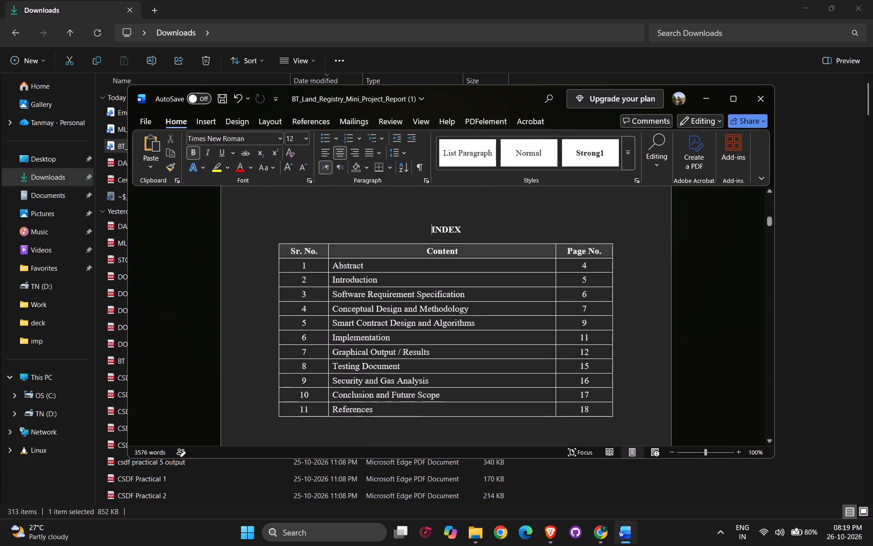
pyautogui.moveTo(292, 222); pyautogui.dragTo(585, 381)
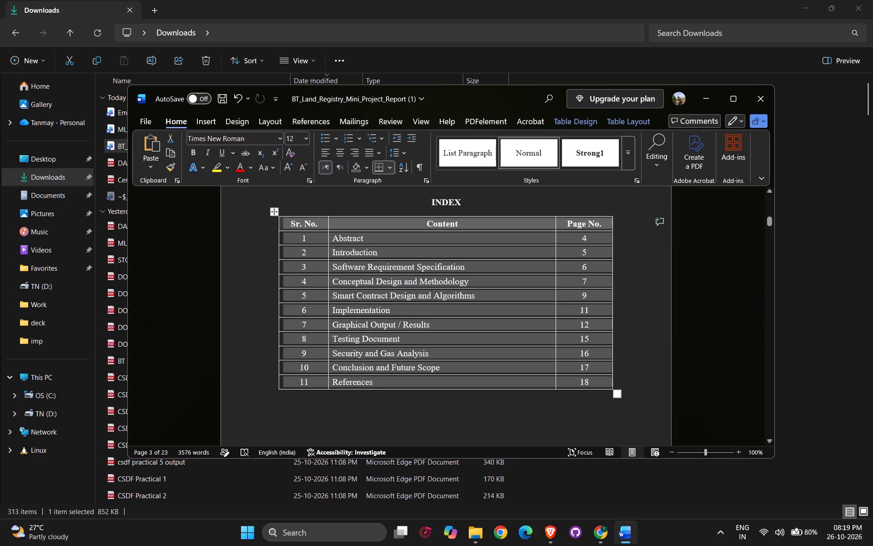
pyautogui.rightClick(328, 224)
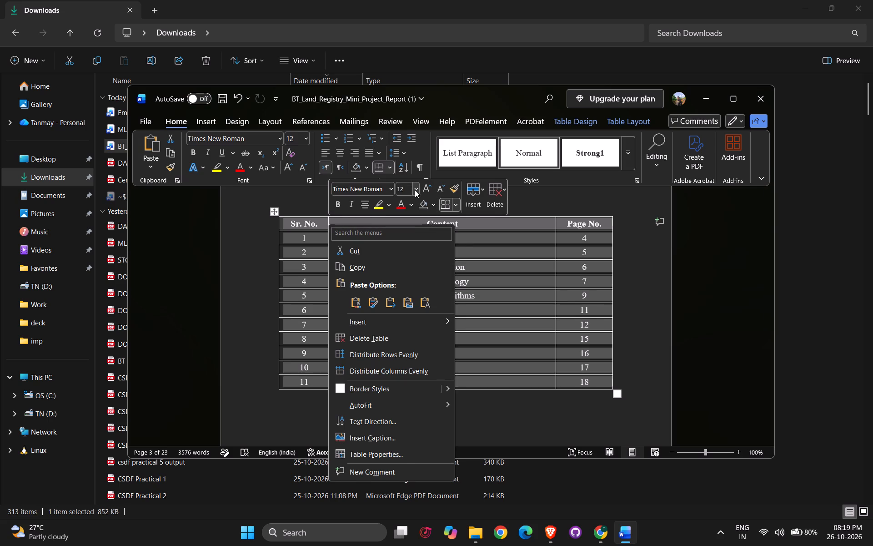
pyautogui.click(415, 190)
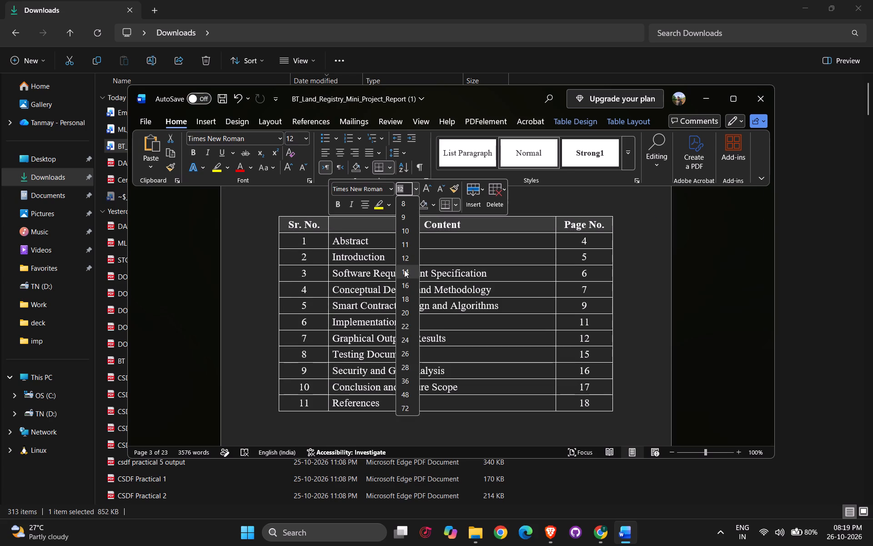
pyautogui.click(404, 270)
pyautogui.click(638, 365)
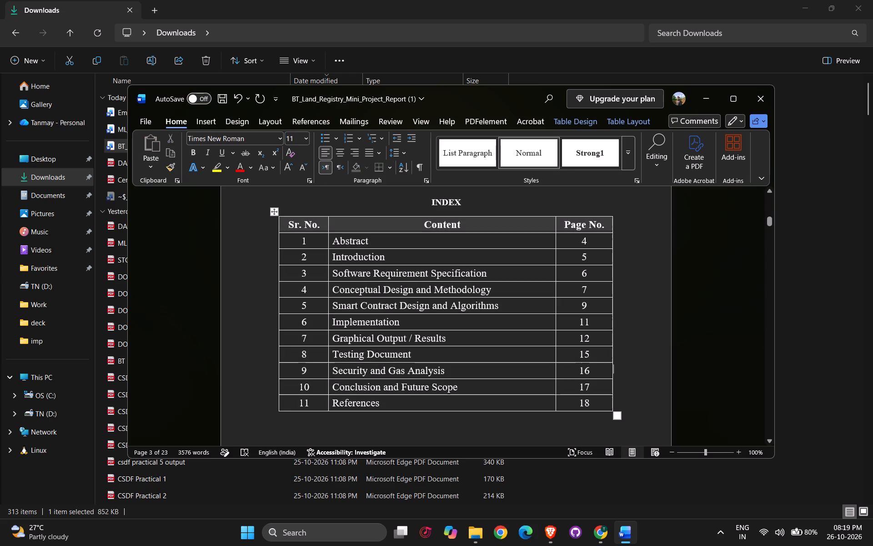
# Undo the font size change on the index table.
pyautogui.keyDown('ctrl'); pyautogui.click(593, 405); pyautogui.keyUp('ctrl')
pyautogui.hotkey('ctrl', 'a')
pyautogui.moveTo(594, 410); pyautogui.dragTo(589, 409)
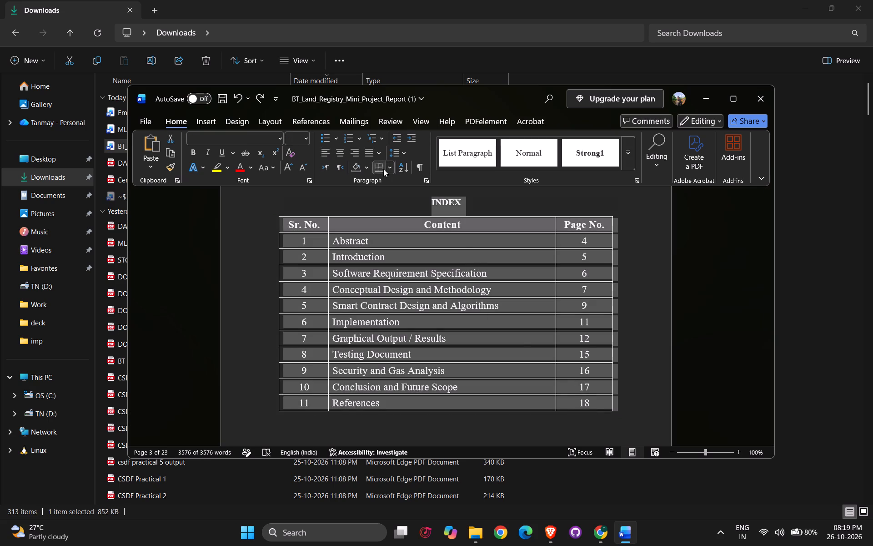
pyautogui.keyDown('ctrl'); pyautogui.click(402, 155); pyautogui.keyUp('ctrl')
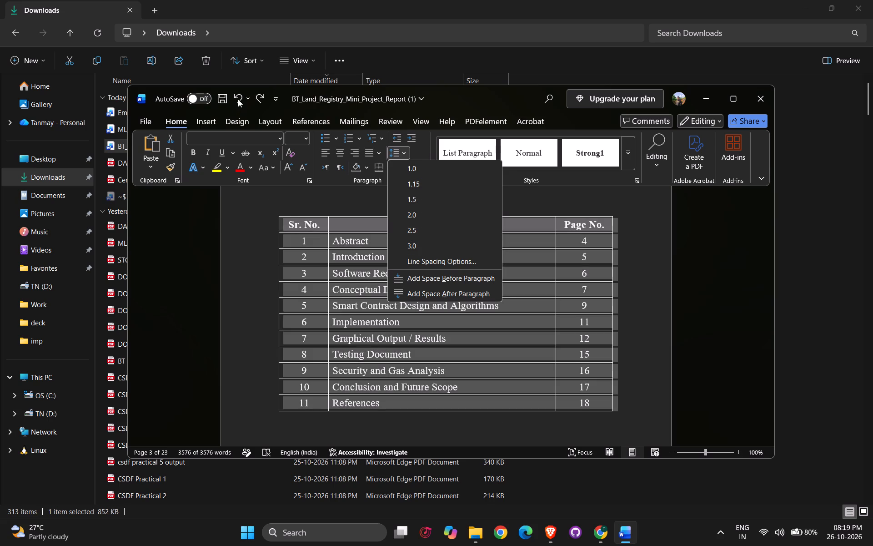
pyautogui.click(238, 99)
# Set the line spacing of the index table's text to 2.0.
pyautogui.scroll(-2, 367, 272)
pyautogui.scroll(6, 367, 272)
pyautogui.scroll(-15, 405, 313)
pyautogui.scroll(5, 409, 289)
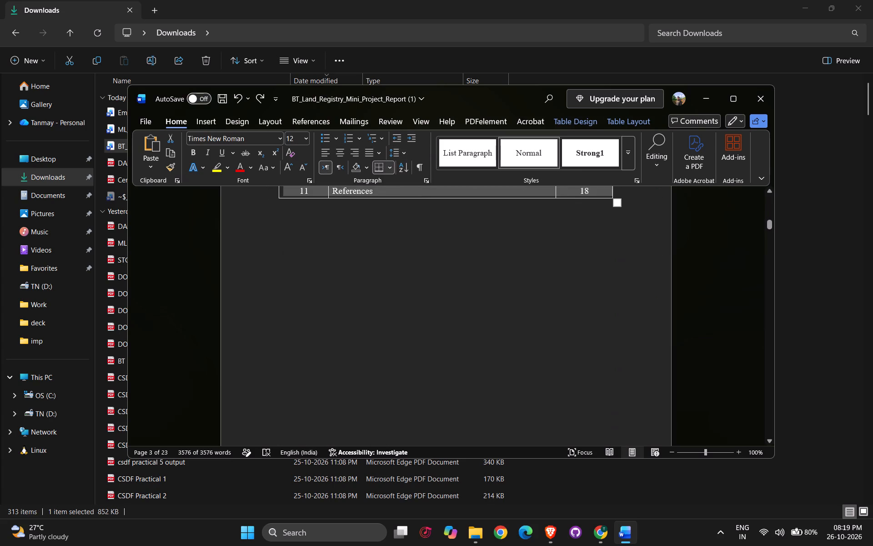
pyautogui.scroll(2, 409, 289)
pyautogui.keyDown('ctrl'); pyautogui.scroll(2, 408, 265); pyautogui.keyUp('ctrl')
pyautogui.keyDown('ctrl'); pyautogui.click(407, 151); pyautogui.keyUp('ctrl')
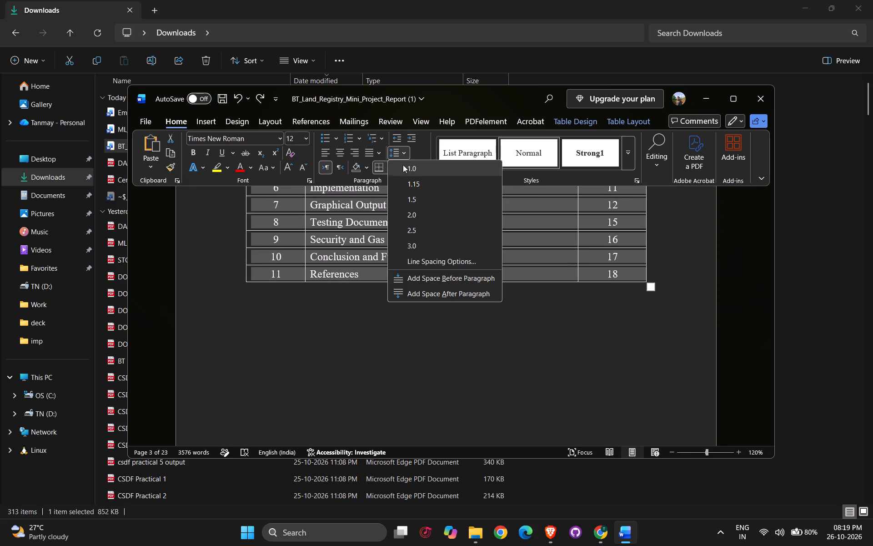
pyautogui.keyDown('ctrl'); pyautogui.click(408, 211); pyautogui.keyUp('ctrl')
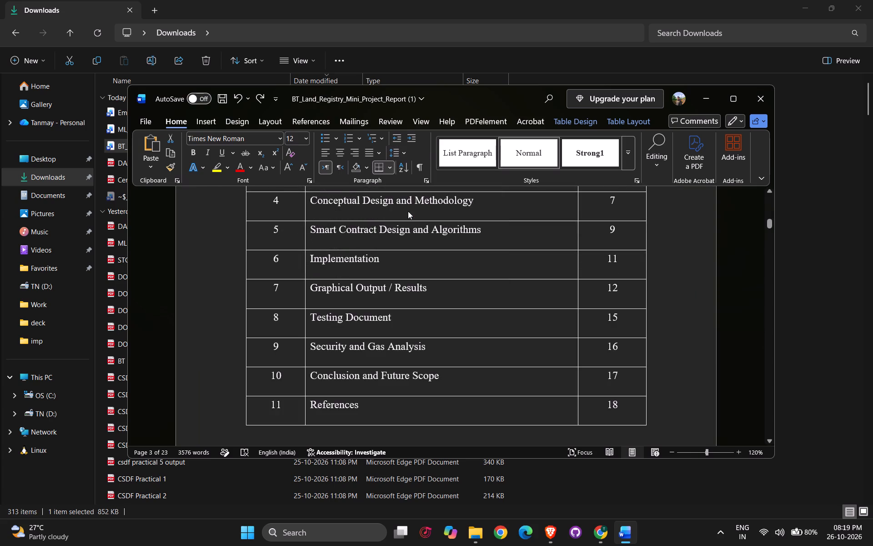
pyautogui.click(659, 304)
# Delete the "TITLE OF THE PROJECT" and "Blockchain Land Registry" lines above the ABSTRACT heading.
pyautogui.scroll(8, 667, 304)
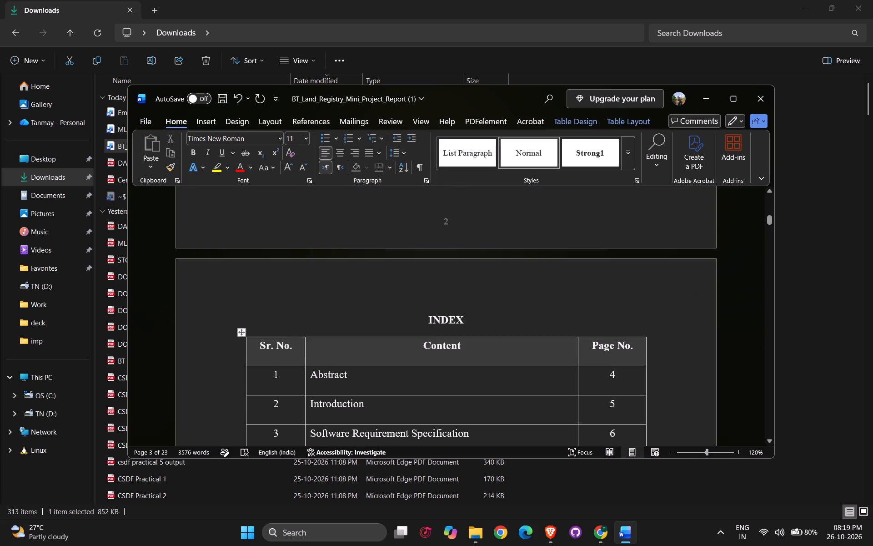
pyautogui.scroll(-6, 667, 304)
pyautogui.scroll(-16, 722, 316)
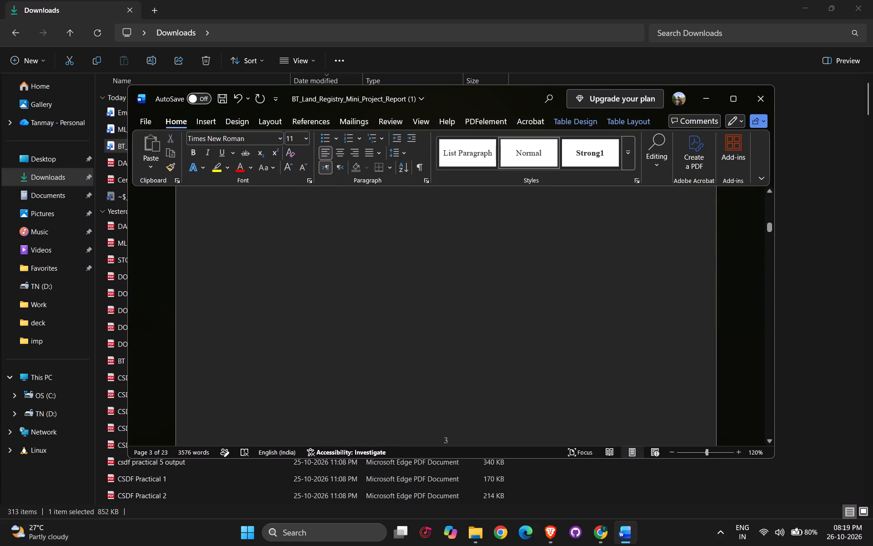
pyautogui.scroll(-8, 708, 320)
pyautogui.scroll(5, 708, 320)
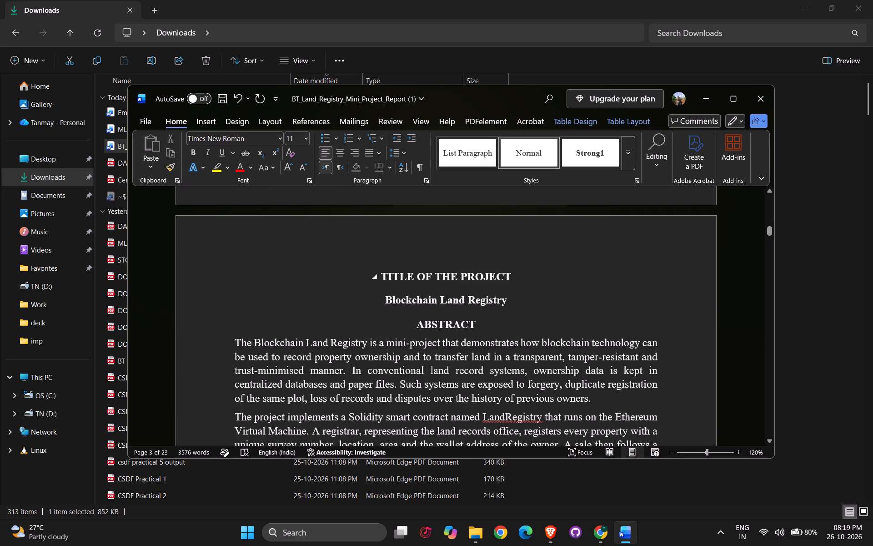
pyautogui.scroll(-6, 513, 292)
pyautogui.scroll(6, 513, 292)
pyautogui.moveTo(517, 299); pyautogui.dragTo(383, 277)
pyautogui.press('BackSpace')
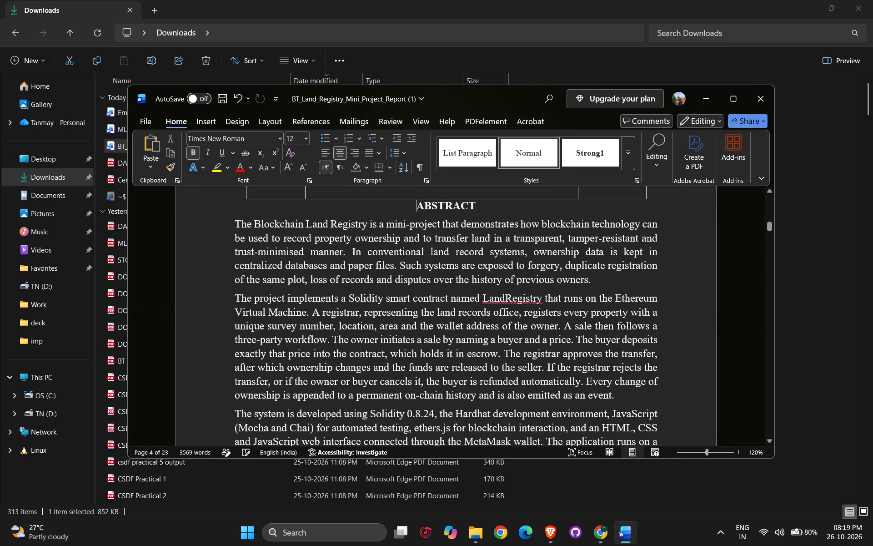
# Insert 16 blank lines between the index table and the ABSTRACT heading to push the abstract onto the next page.
pyautogui.scroll(4, 383, 277)
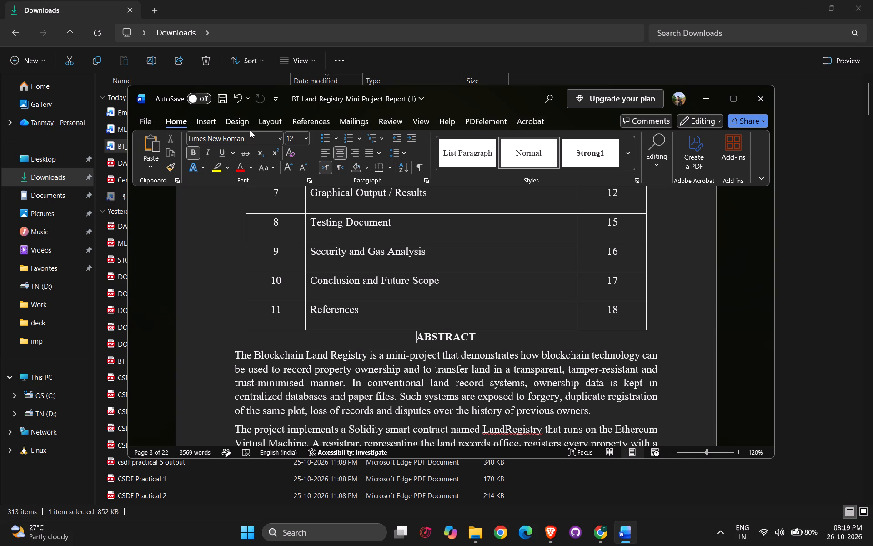
pyautogui.scroll(10, 381, 118)
pyautogui.scroll(-7, 430, 252)
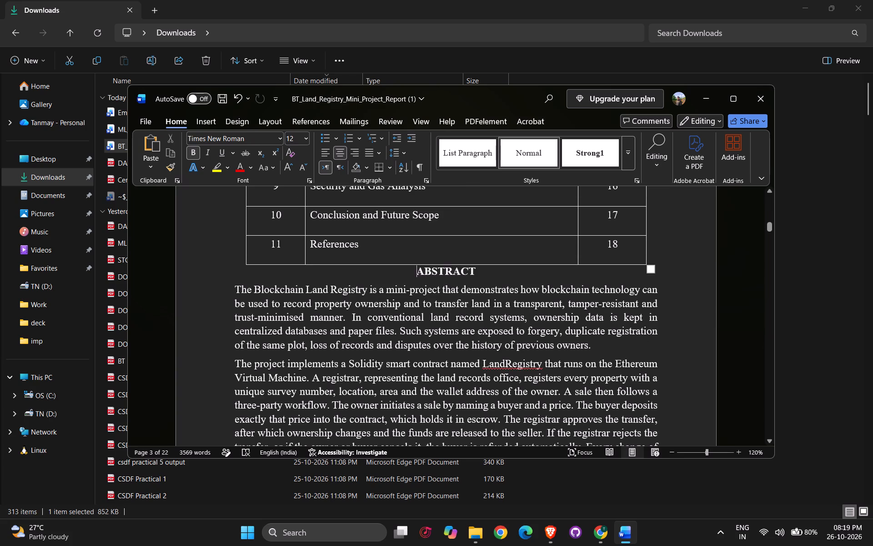
pyautogui.press('Return')
pyautogui.press('Return')
pyautogui.press('Return')
pyautogui.press('Return')
pyautogui.press('Return')
pyautogui.press('Return')
pyautogui.press('Return')
pyautogui.press('Return')
pyautogui.press('Return')
pyautogui.press('Return')
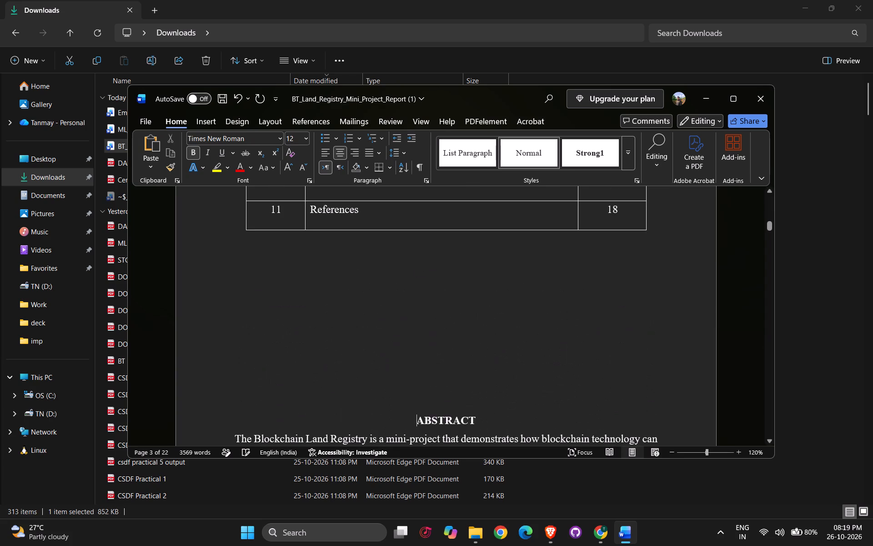
pyautogui.scroll(-7, 598, 231)
pyautogui.scroll(2, 609, 266)
pyautogui.press('Return')
pyautogui.press('Return')
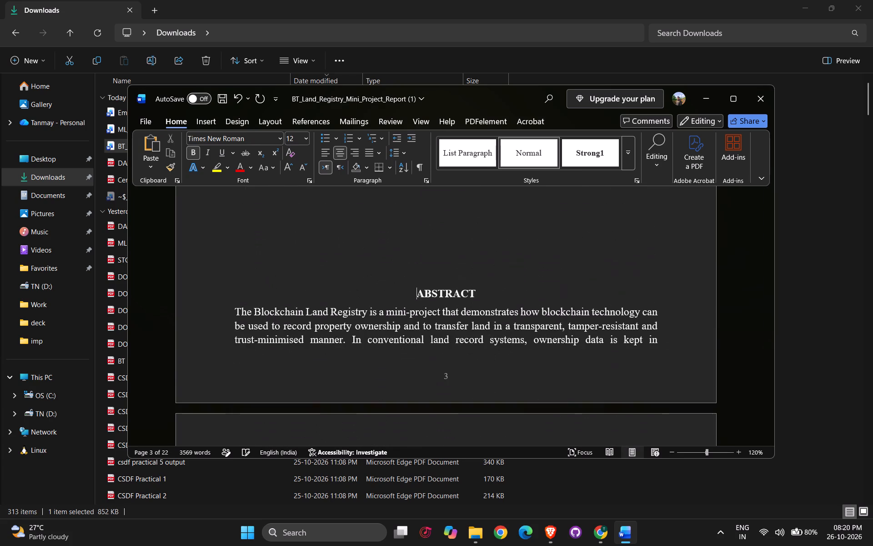
pyautogui.press('Return')
pyautogui.press('Return')
pyautogui.press('Return')
pyautogui.press('Return')
# Review the page layout of the rest of the report, from the abstract through to the references and final project details.
pyautogui.scroll(-13, 547, 229)
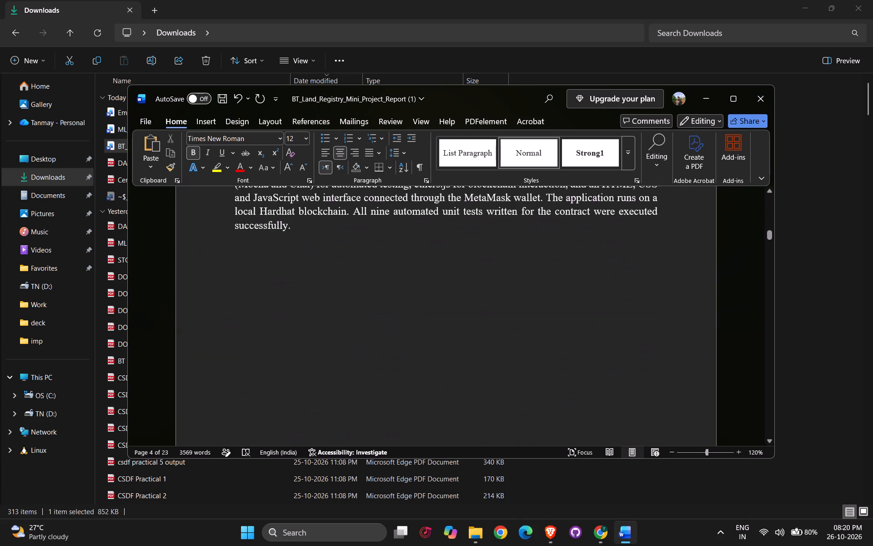
pyautogui.scroll(-17, 553, 235)
pyautogui.scroll(-11, 552, 236)
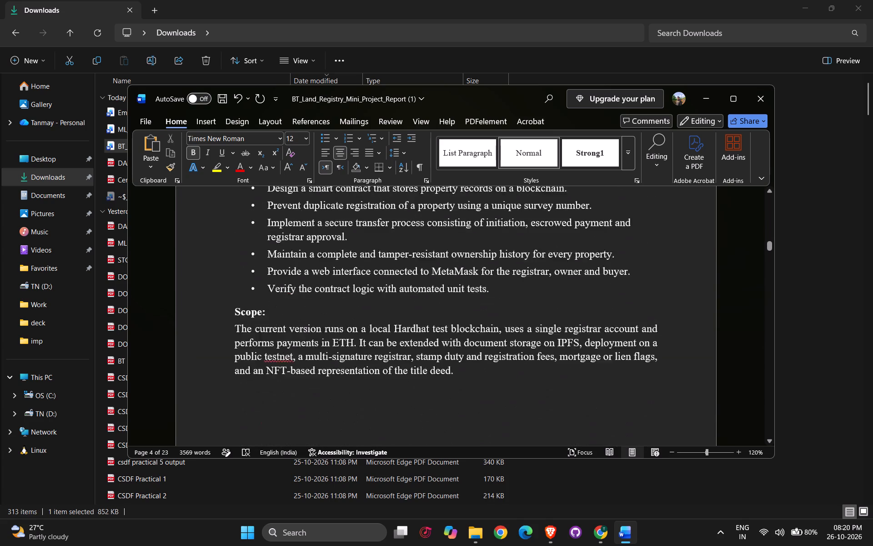
pyautogui.scroll(-12, 672, 233)
pyautogui.scroll(-12, 670, 234)
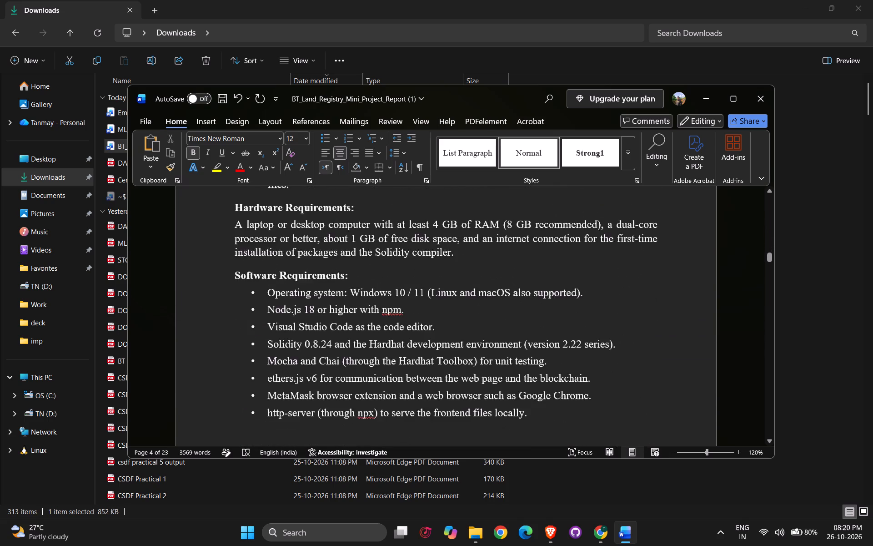
pyautogui.scroll(-20, 668, 233)
pyautogui.scroll(-9, 668, 233)
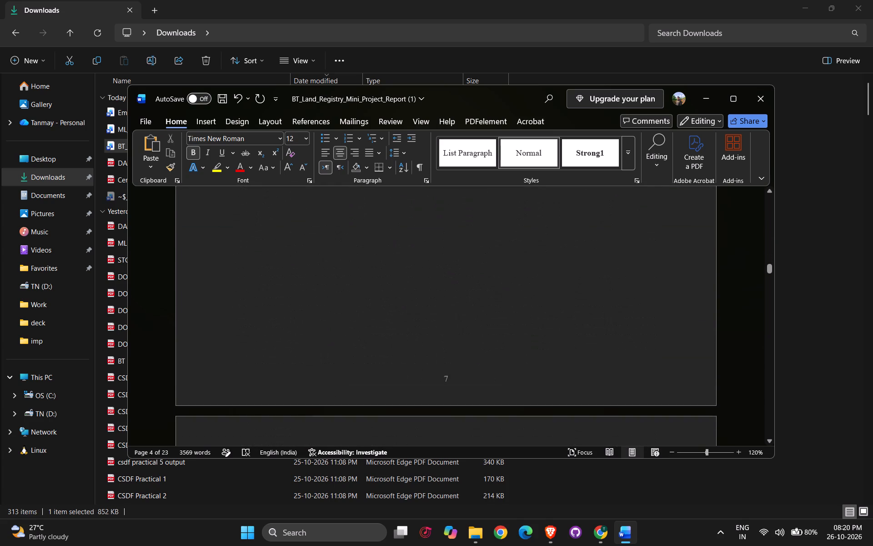
pyautogui.scroll(-9, 668, 233)
pyautogui.scroll(3, 668, 233)
pyautogui.scroll(-9, 668, 233)
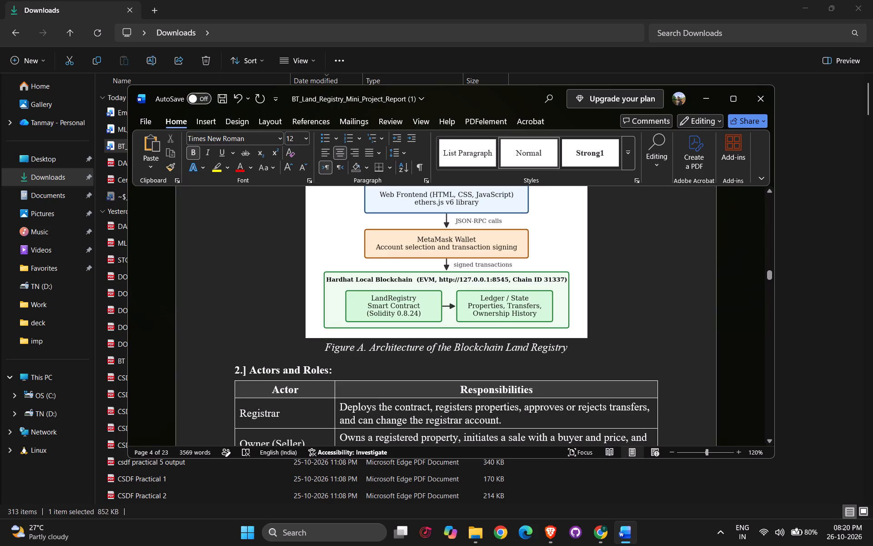
pyautogui.scroll(-20, 668, 233)
pyautogui.scroll(-11, 668, 233)
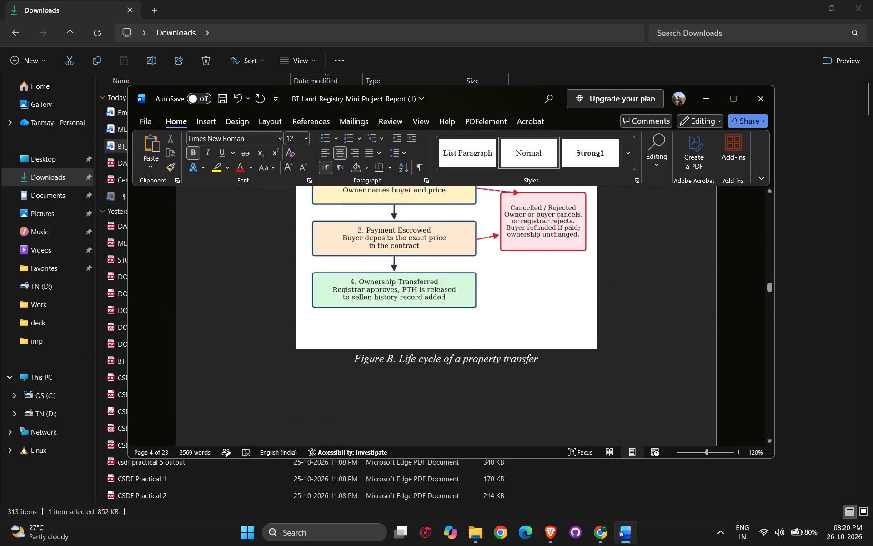
pyautogui.scroll(-13, 668, 233)
pyautogui.scroll(1, 668, 233)
pyautogui.scroll(-12, 668, 233)
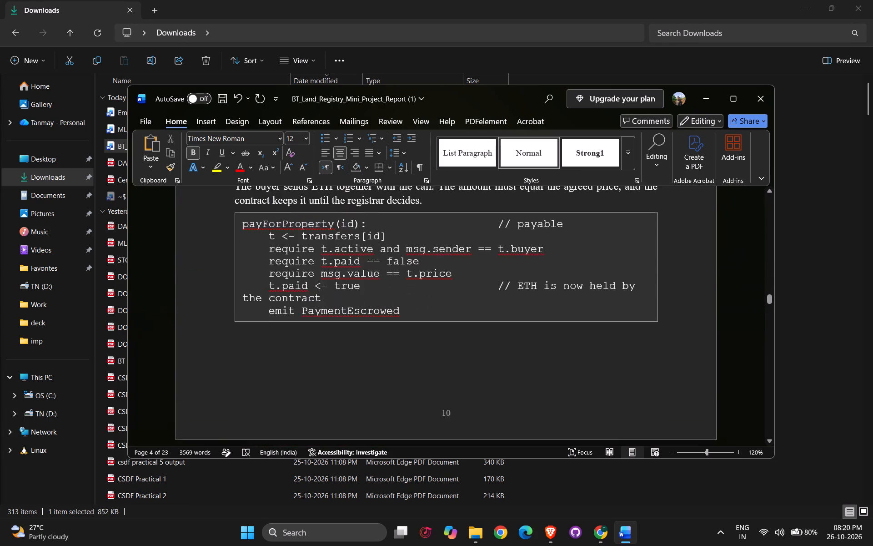
pyautogui.scroll(-20, 668, 233)
pyautogui.scroll(-15, 668, 233)
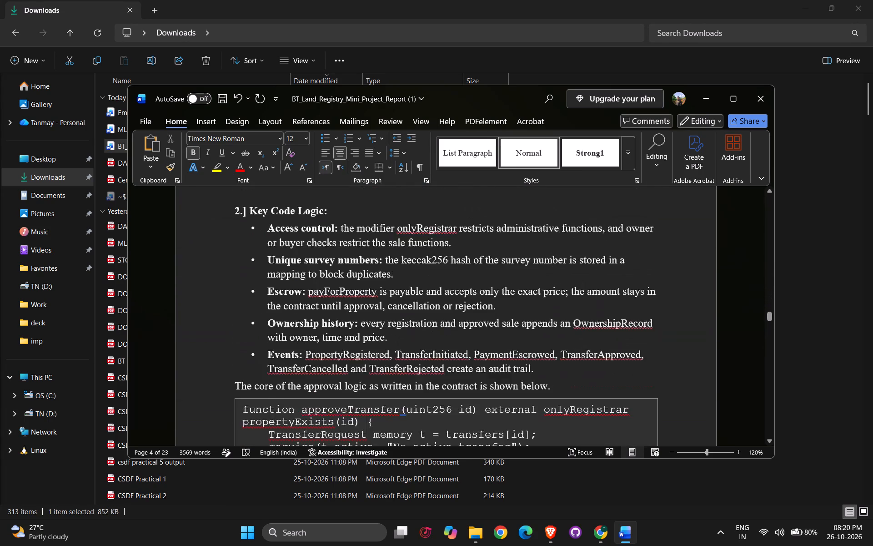
pyautogui.scroll(-20, 668, 233)
pyautogui.scroll(-15, 668, 233)
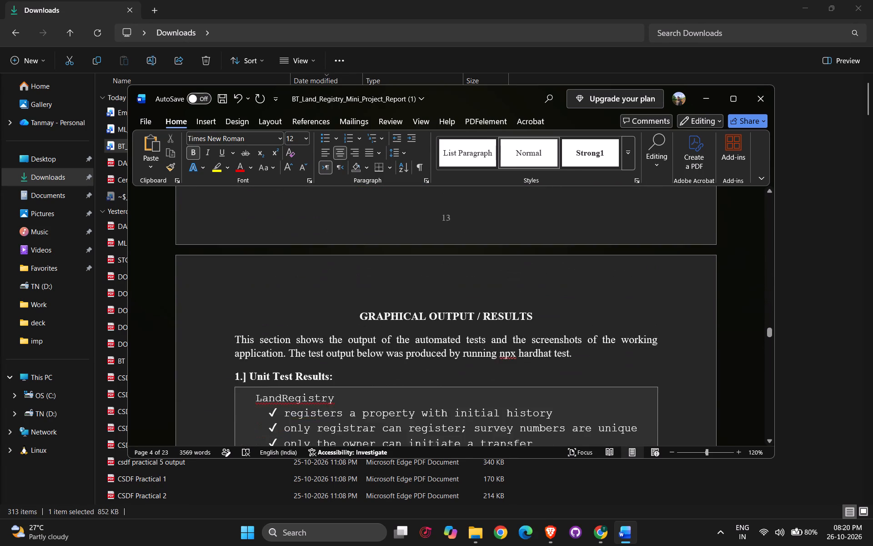
pyautogui.scroll(-20, 668, 233)
pyautogui.scroll(-15, 668, 233)
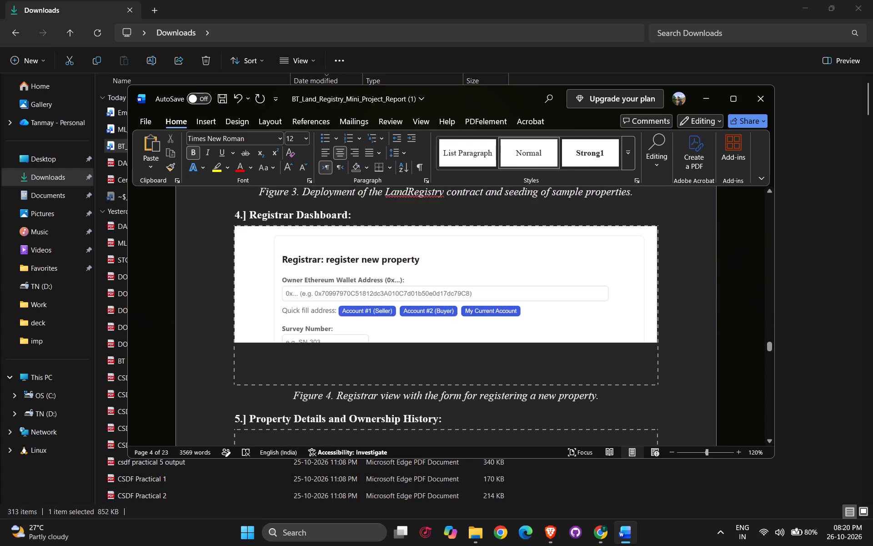
pyautogui.scroll(-20, 668, 233)
pyautogui.scroll(-15, 668, 233)
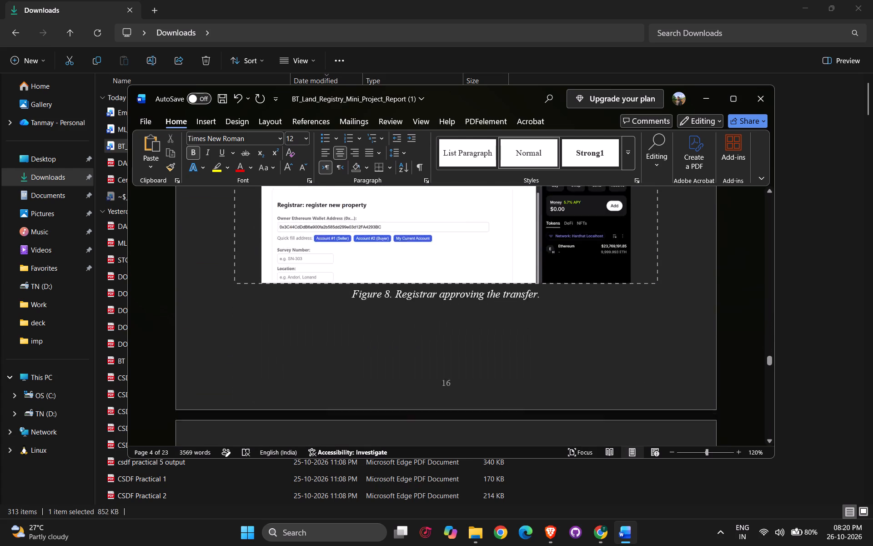
pyautogui.scroll(-16, 668, 233)
pyautogui.scroll(4, 668, 233)
pyautogui.scroll(-11, 667, 233)
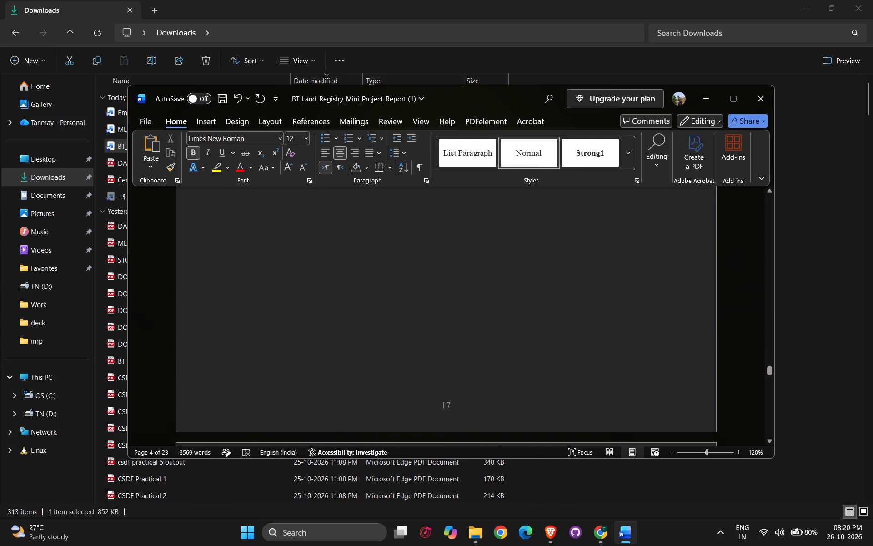
pyautogui.scroll(-11, 667, 233)
pyautogui.scroll(-20, 667, 233)
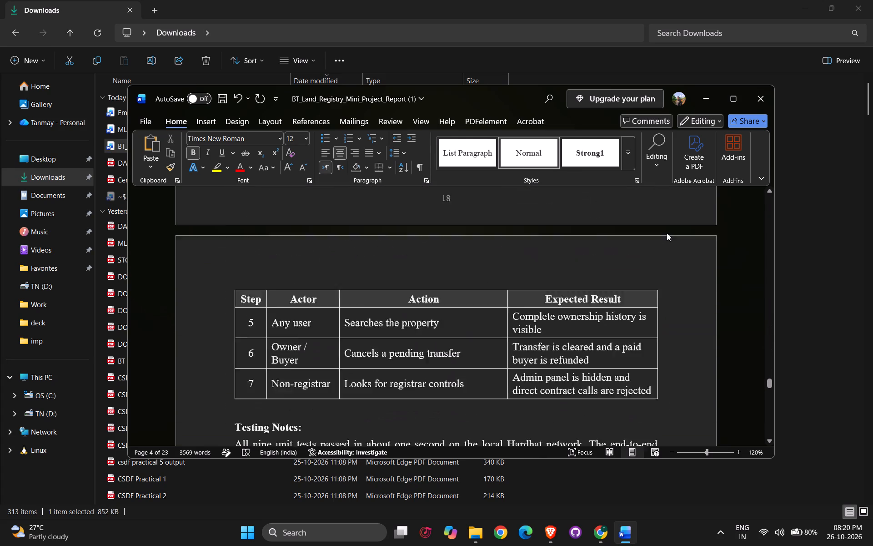
pyautogui.scroll(-20, 667, 233)
pyautogui.scroll(-15, 667, 233)
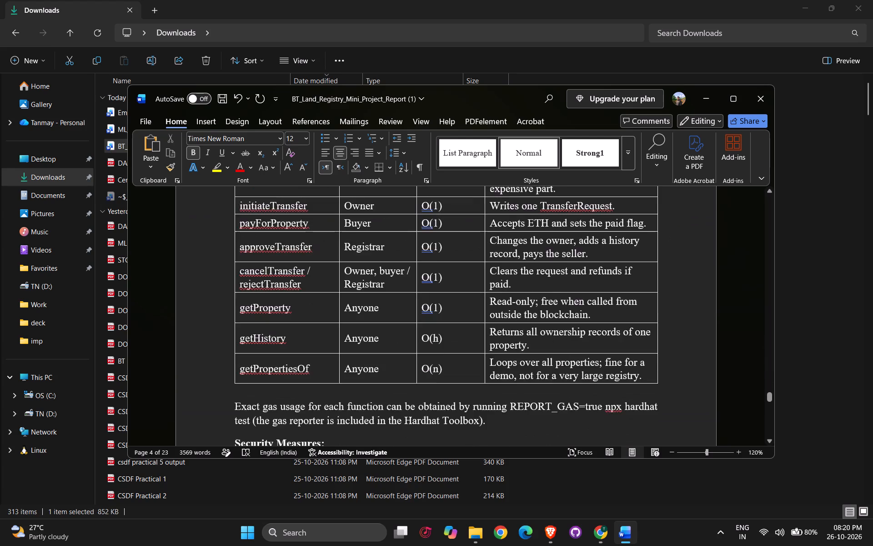
pyautogui.scroll(-20, 667, 233)
pyautogui.scroll(-2, 667, 233)
pyautogui.scroll(5, 667, 233)
pyautogui.scroll(-8, 665, 232)
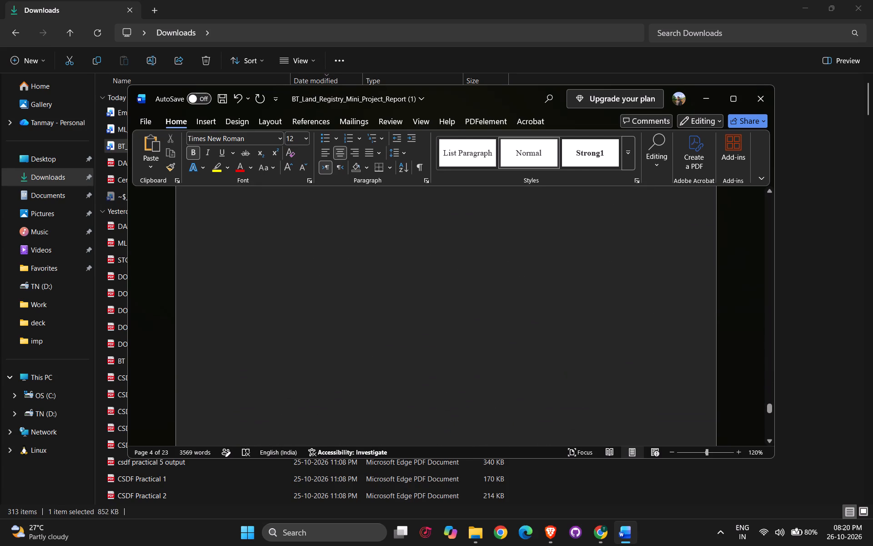
pyautogui.scroll(-12, 665, 232)
pyautogui.scroll(18, 665, 232)
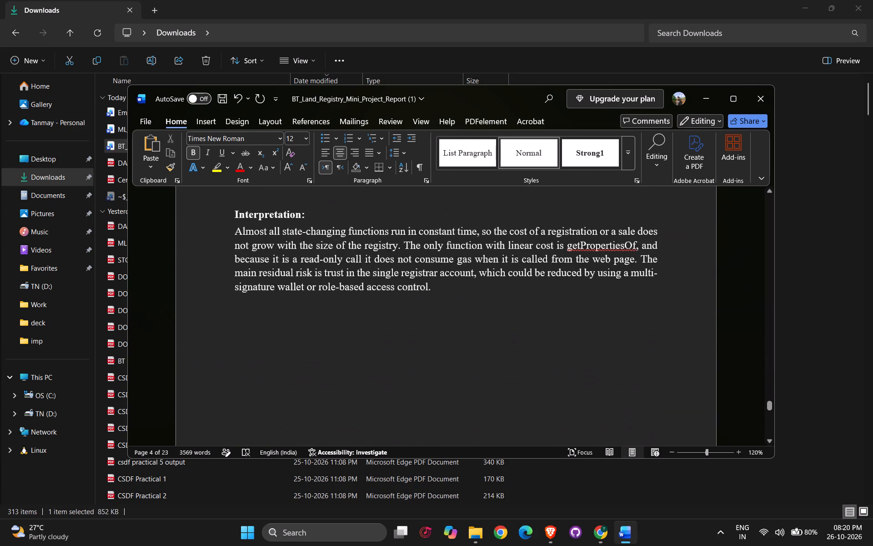
pyautogui.scroll(7, 665, 232)
pyautogui.scroll(-16, 660, 237)
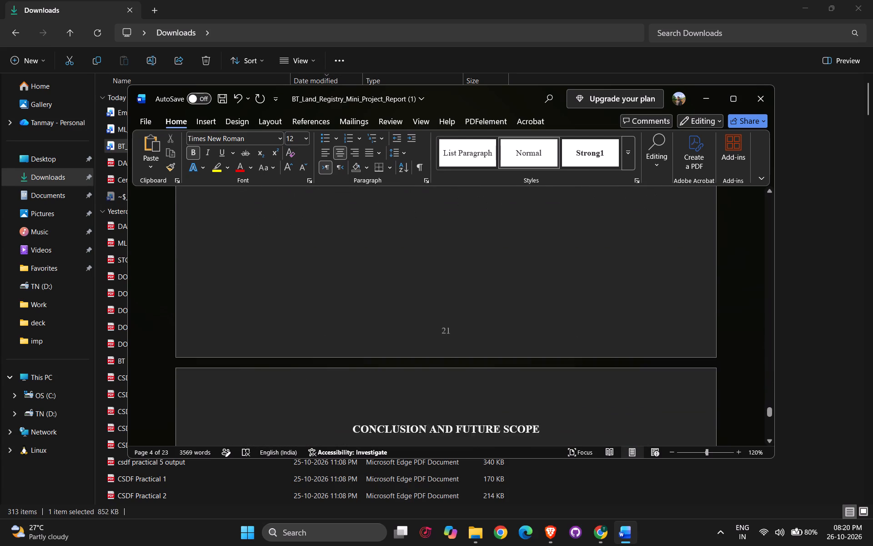
pyautogui.scroll(-20, 657, 236)
pyautogui.scroll(-9, 657, 236)
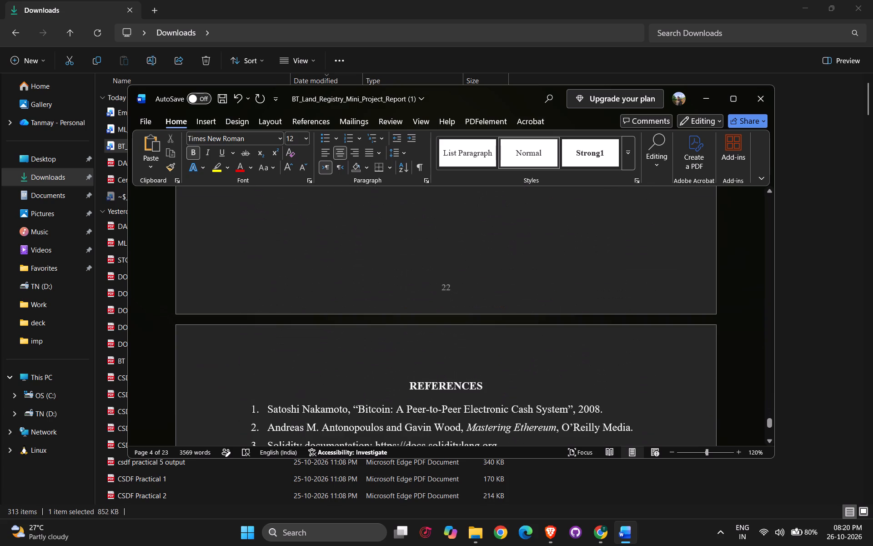
pyautogui.scroll(-15, 657, 236)
pyautogui.scroll(2, 657, 236)
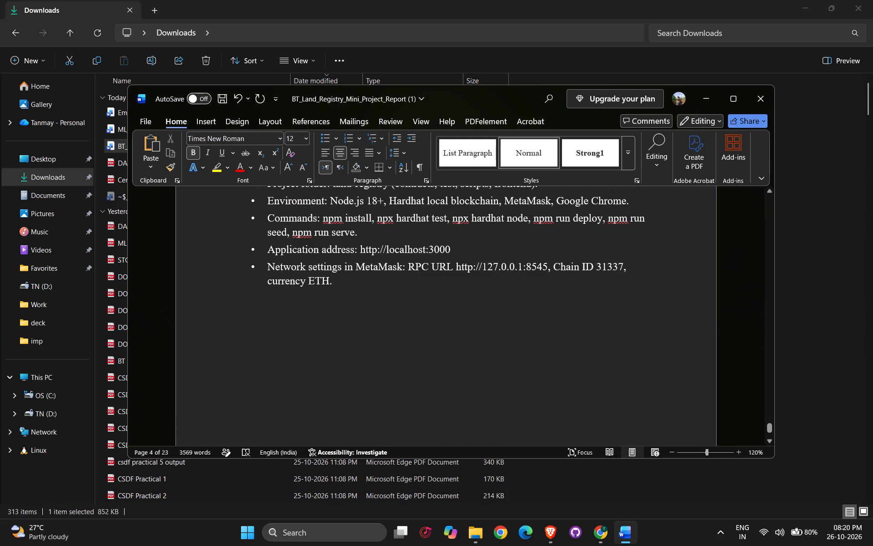
pyautogui.scroll(-13, 656, 234)
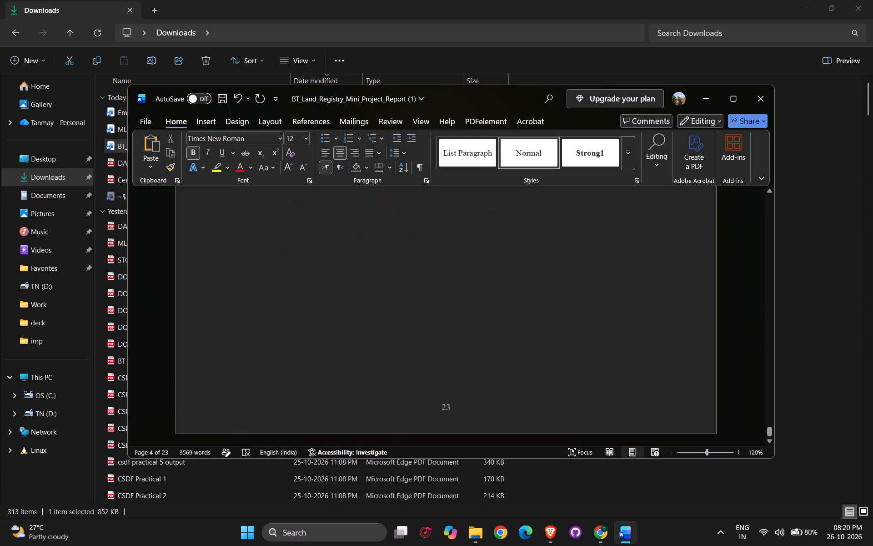
# Save the edited Blockchain Land Registry report under its existing file name.
pyautogui.click(642, 243)
pyautogui.hotkey('ctrl', 's')
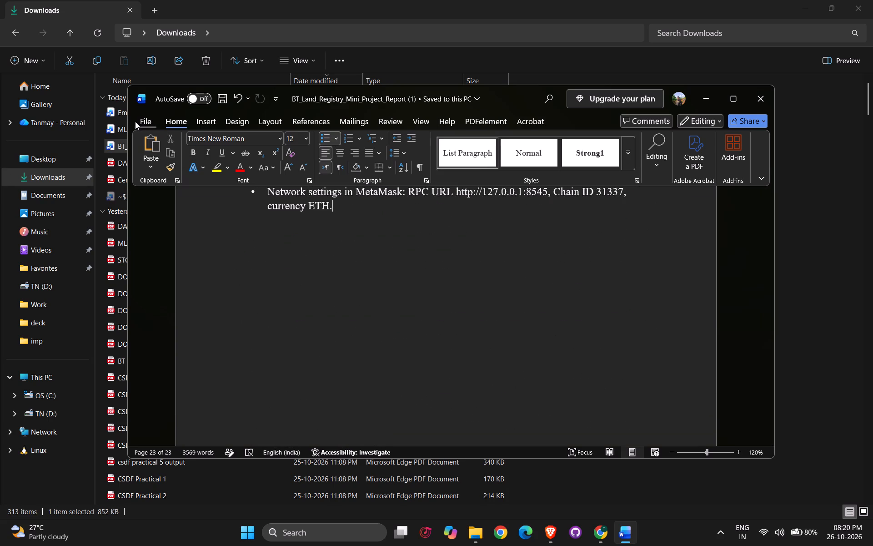
# Open the print settings and print preview for the report.
pyautogui.click(135, 121)
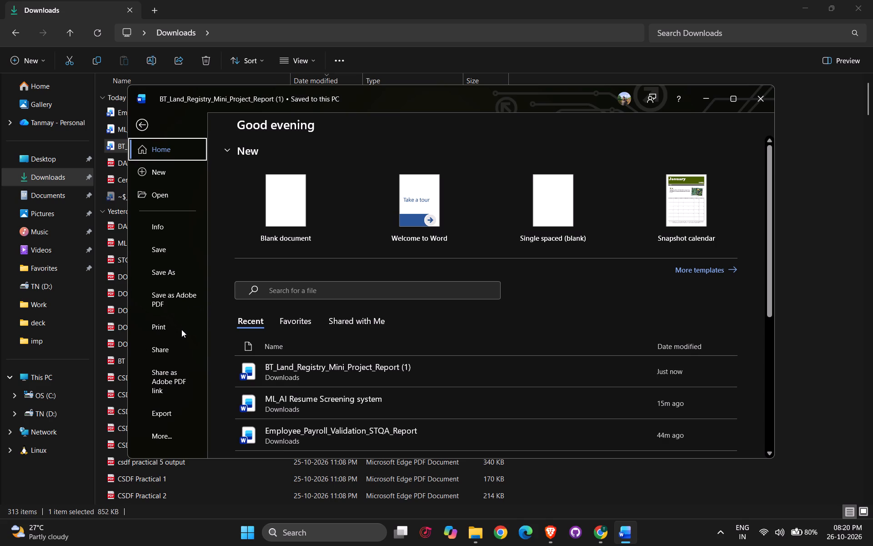
pyautogui.click(181, 329)
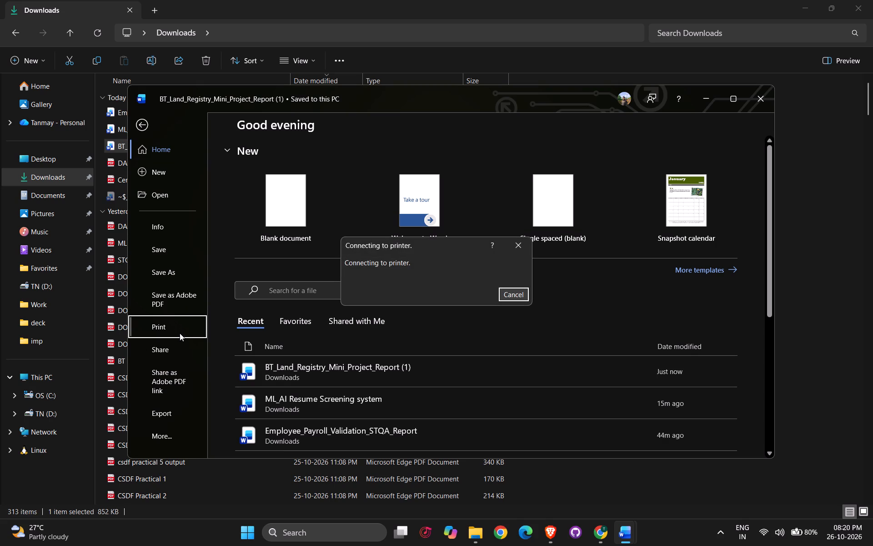
# Switch the computer's Wi-Fi connection to the printer's network, DIRECT-27-HP Ink Tank Wireless.
pyautogui.click(806, 533)
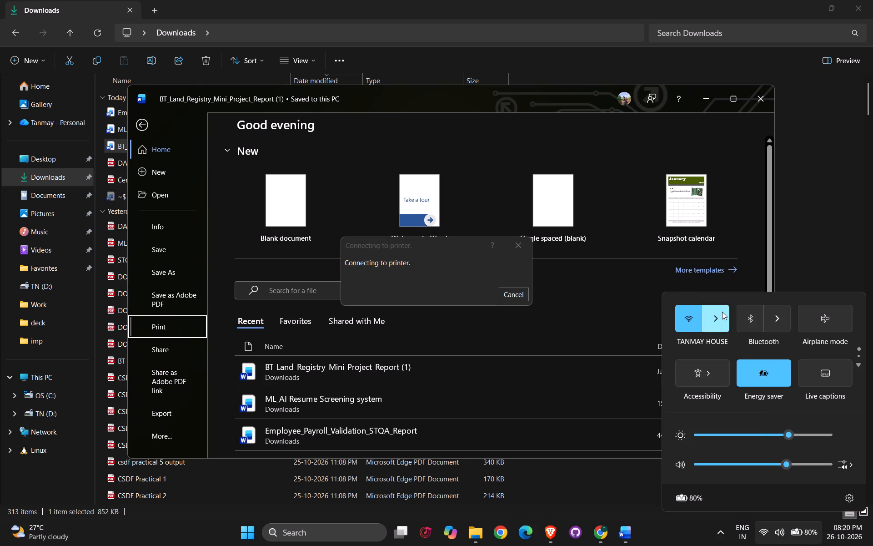
pyautogui.click(702, 310)
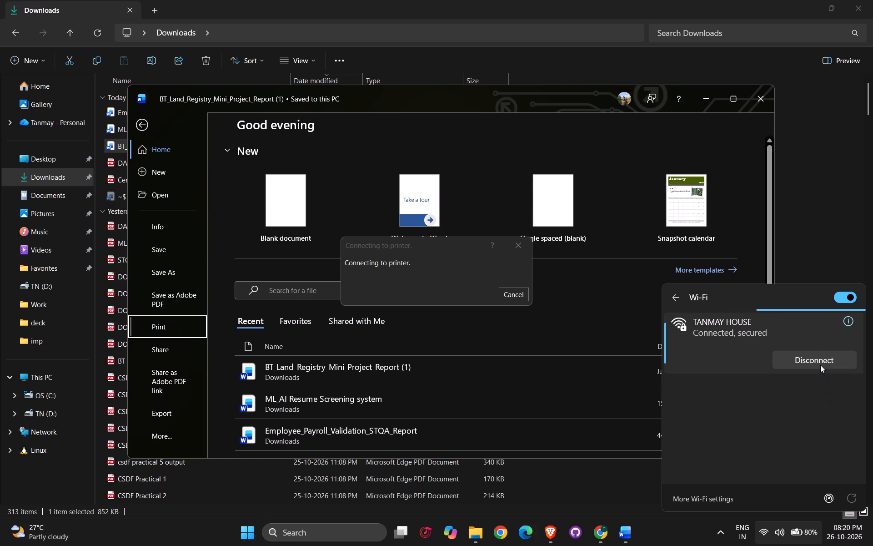
pyautogui.click(790, 359)
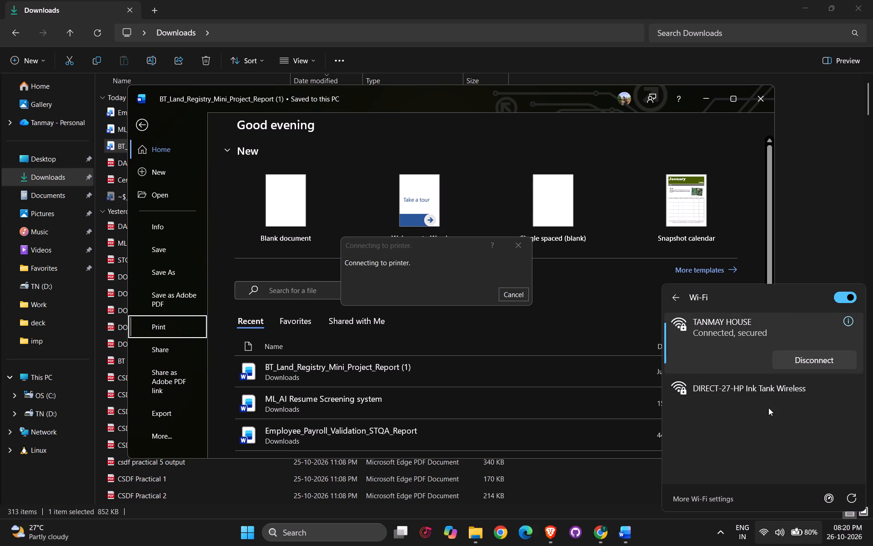
pyautogui.click(765, 393)
pyautogui.click(791, 413)
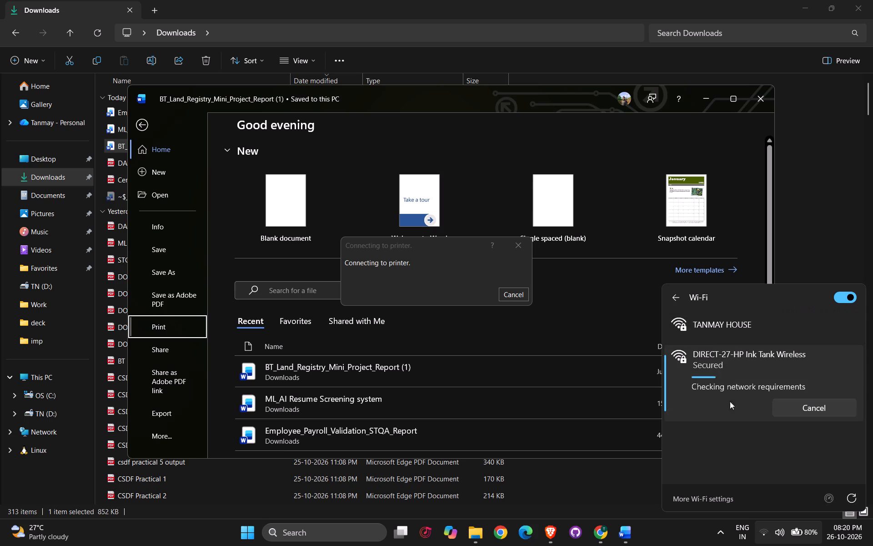
pyautogui.click(677, 304)
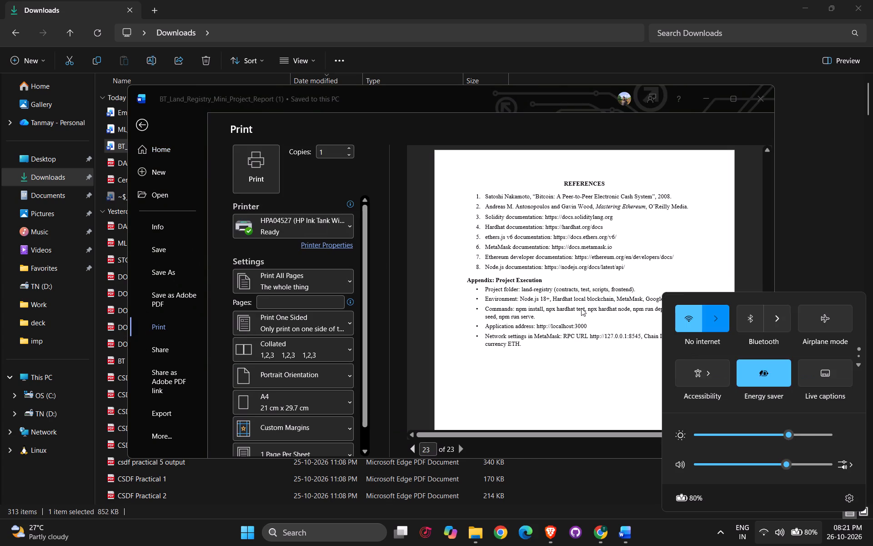
# Examine the print preview from the closing pages back to the front, checking the title page and certificate page layout.
pyautogui.click(564, 308)
pyautogui.scroll(16, 564, 308)
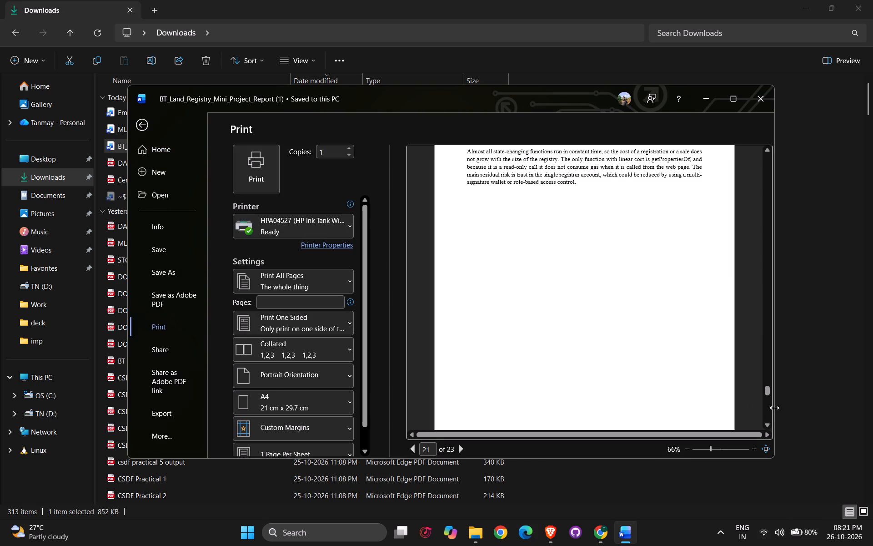
pyautogui.moveTo(766, 390); pyautogui.dragTo(768, 169)
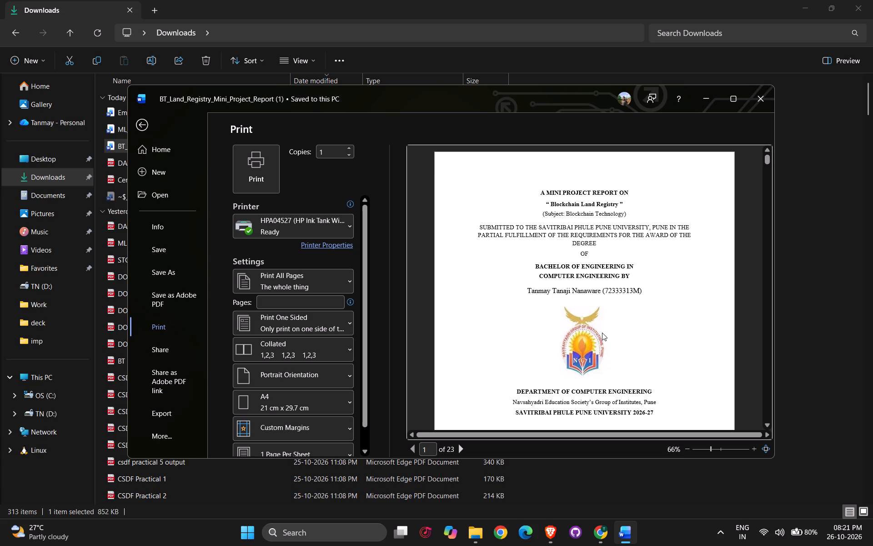
pyautogui.scroll(-14, 600, 335)
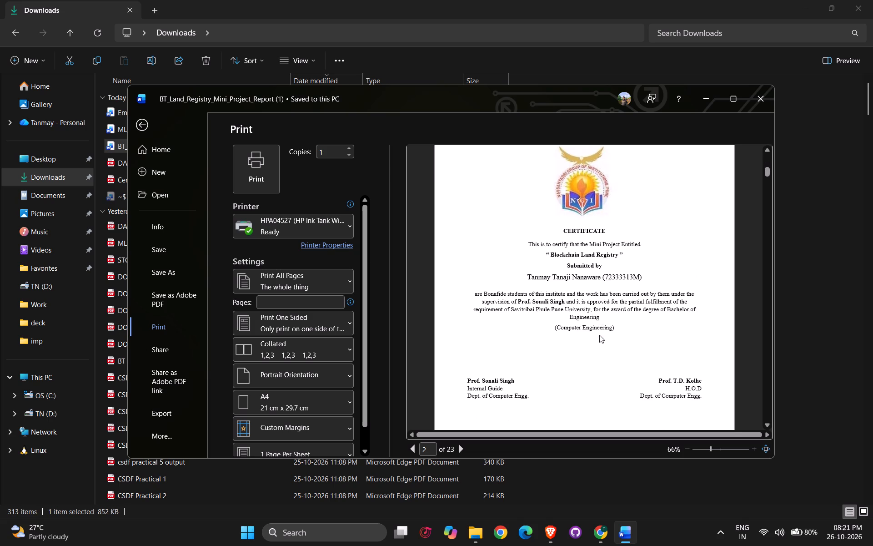
pyautogui.scroll(-2, 599, 335)
pyautogui.scroll(12, 599, 335)
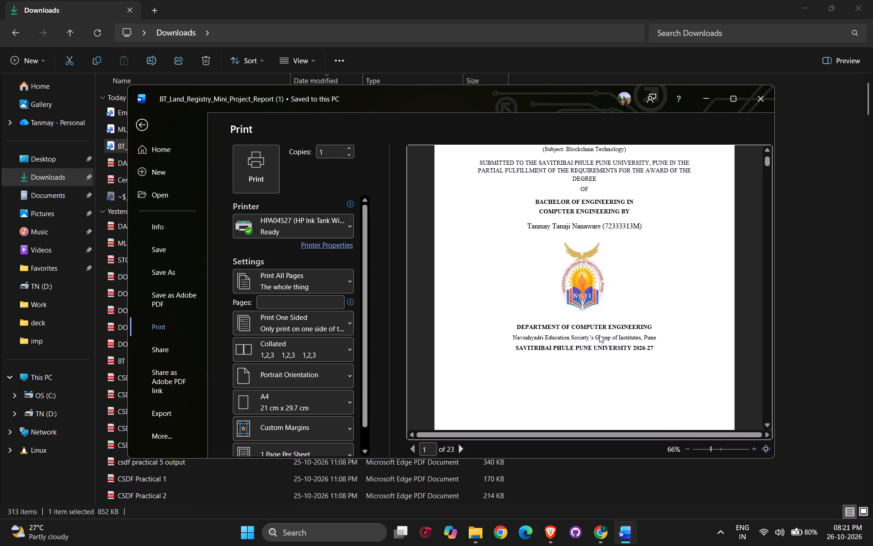
pyautogui.scroll(3, 599, 335)
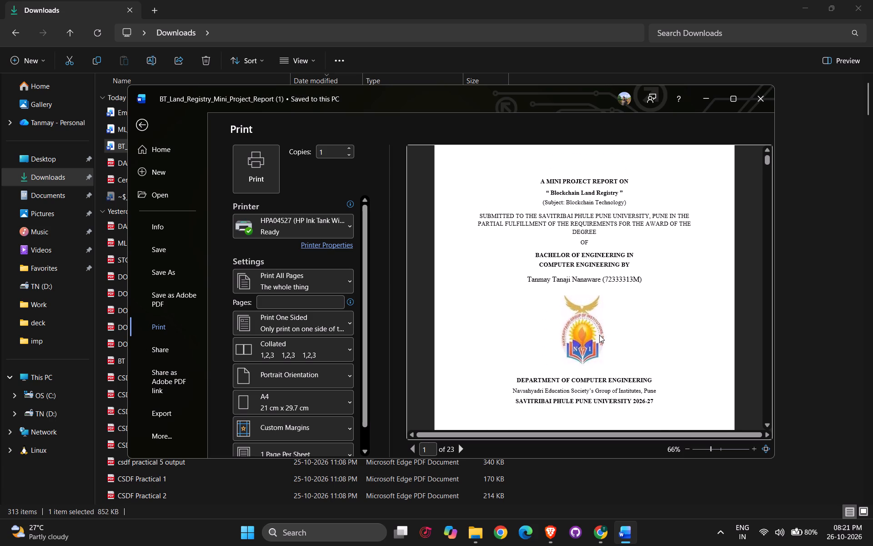
pyautogui.scroll(-9, 599, 335)
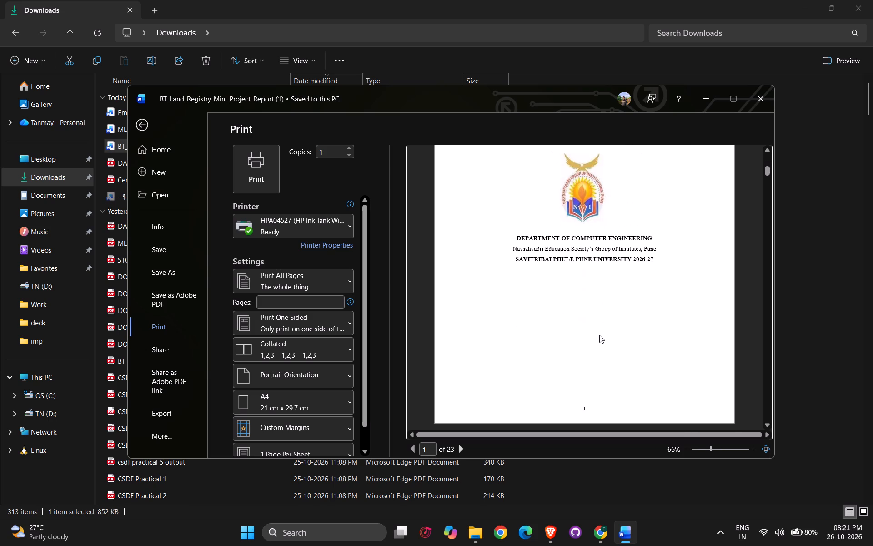
pyautogui.scroll(7, 599, 335)
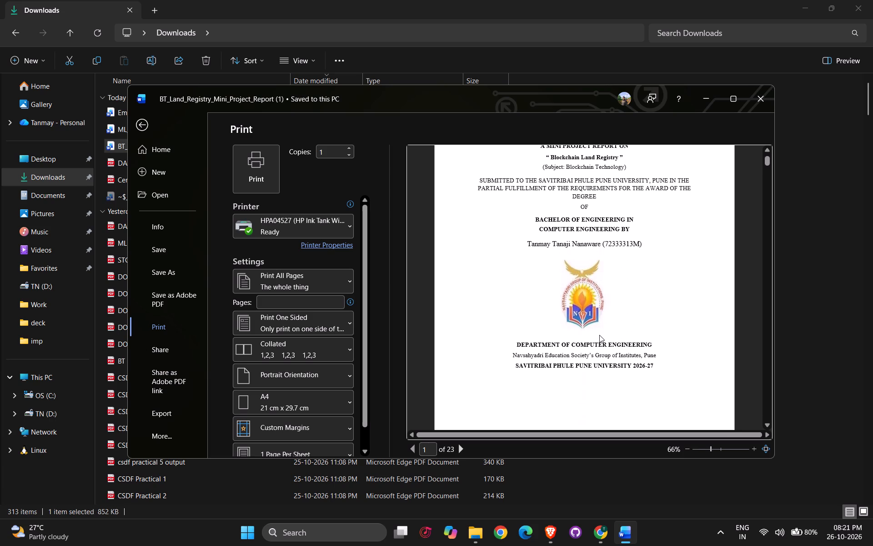
# Check the cover page in the print preview, and return to the document.
pyautogui.scroll(2, 661, 273)
pyautogui.scroll(-1, 657, 274)
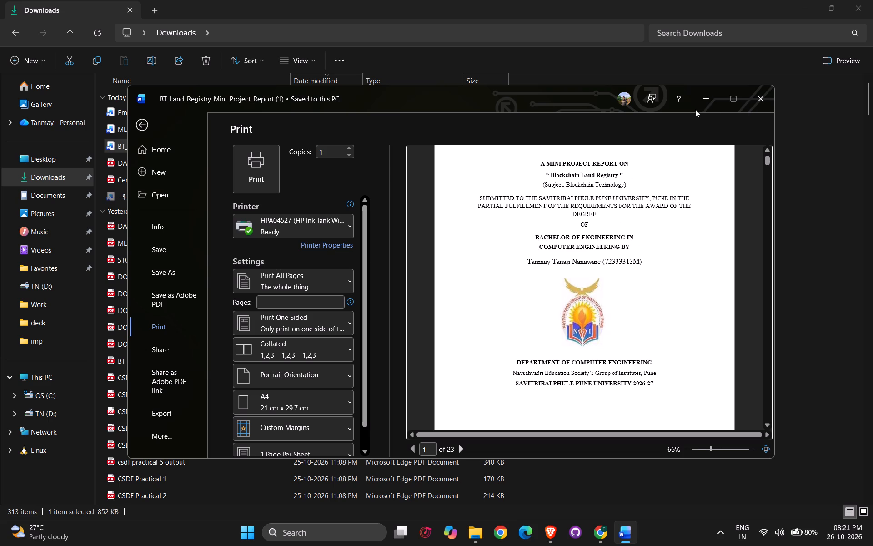
pyautogui.click(140, 124)
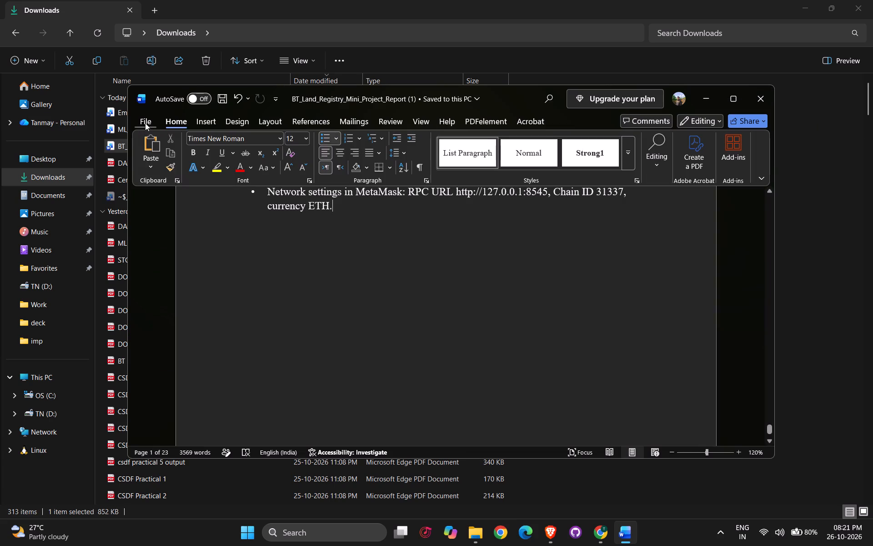
# Insert five blank lines between the cover page logo and the "DEPARTMENT OF COMPUTER ENGINEERING" line.
pyautogui.scroll(4, 424, 377)
pyautogui.moveTo(769, 423); pyautogui.dragTo(782, 194)
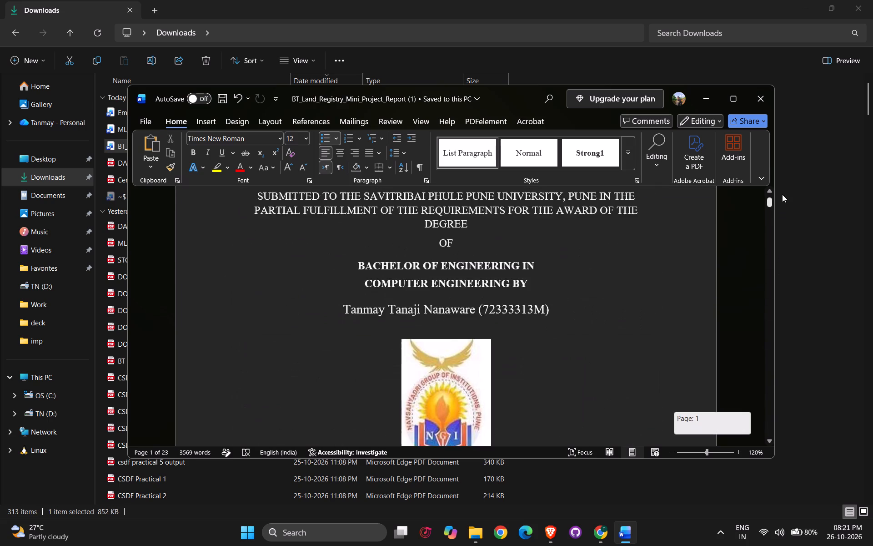
pyautogui.moveTo(782, 194); pyautogui.dragTo(779, 189)
pyautogui.scroll(-7, 627, 308)
pyautogui.scroll(-3, 357, 384)
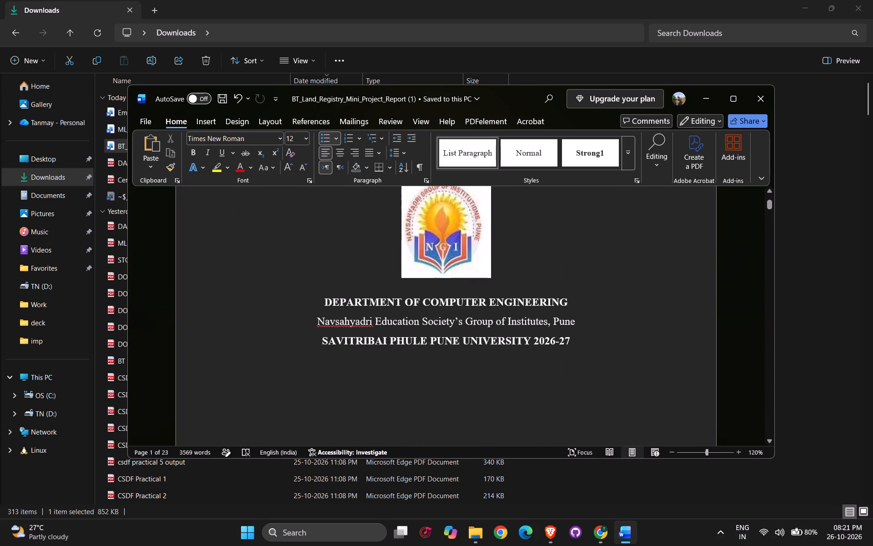
pyautogui.click(320, 296)
pyautogui.press('Return')
pyautogui.press('Return')
pyautogui.press('Return')
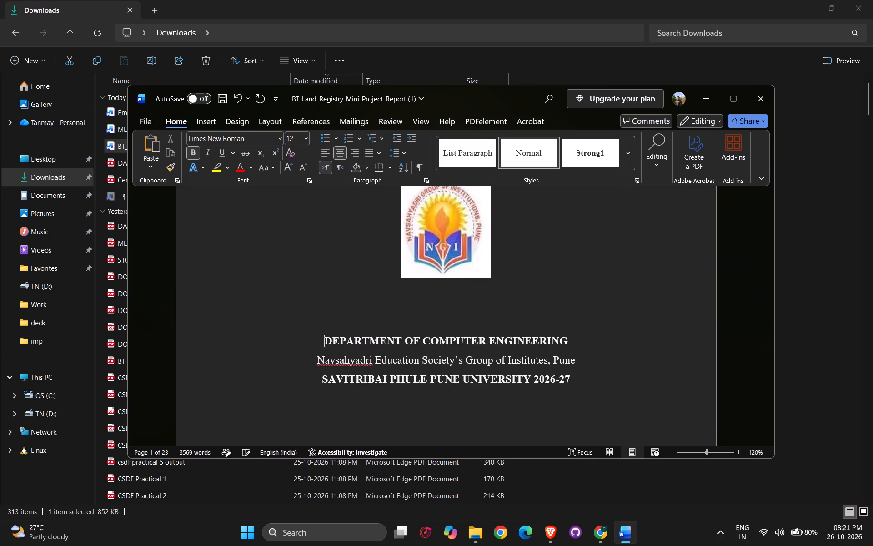
pyautogui.scroll(-16, 321, 296)
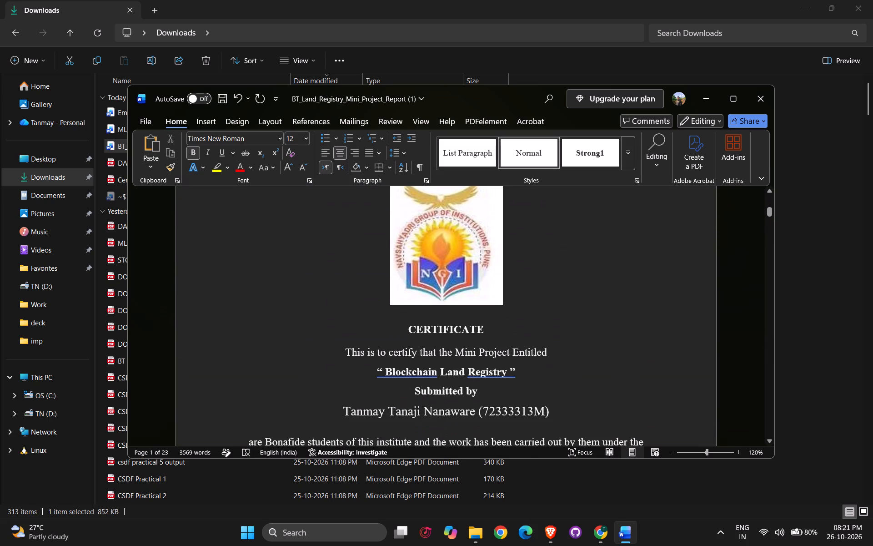
pyautogui.scroll(14, 322, 294)
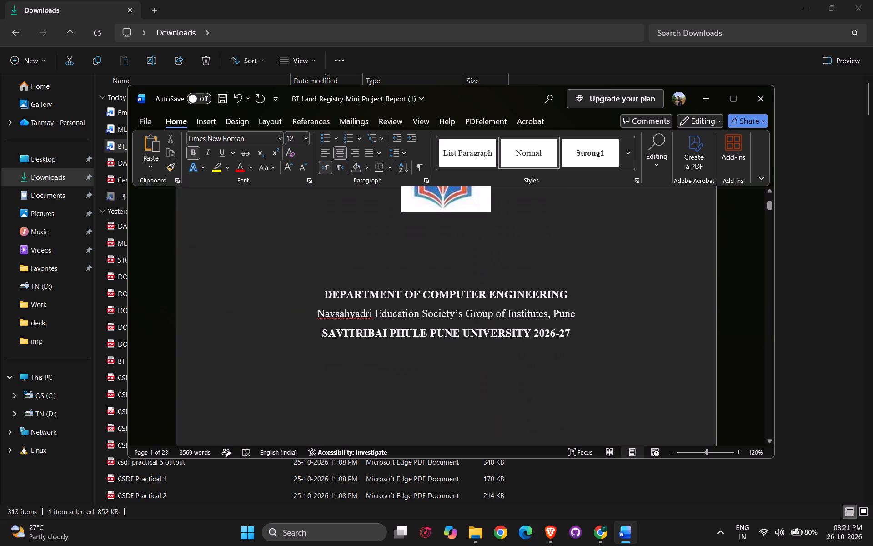
pyautogui.press('Return')
pyautogui.press('Return')
pyautogui.scroll(-8, 340, 270)
pyautogui.scroll(4, 346, 273)
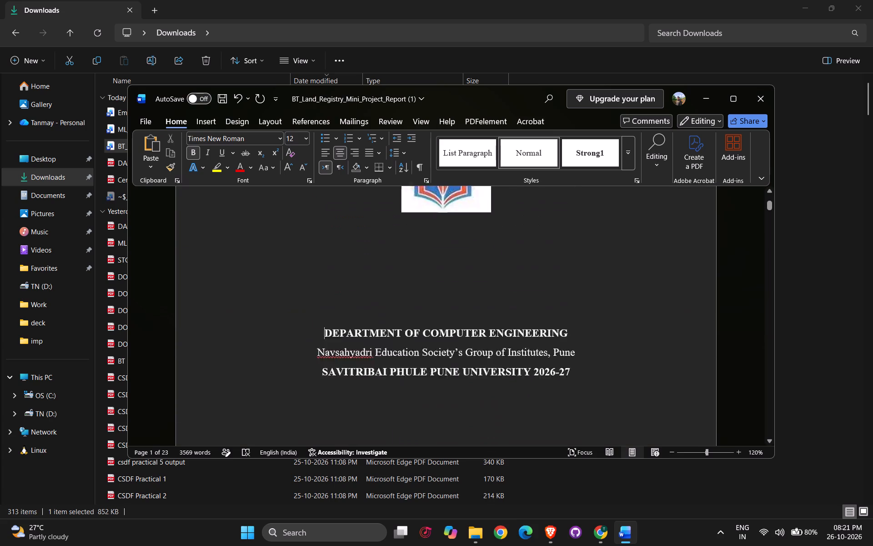
# Insert two blank lines above the institute logo on the cover page, below the student's name line.
pyautogui.scroll(10, 346, 273)
pyautogui.click(381, 294)
pyautogui.click(395, 287)
pyautogui.click(401, 290)
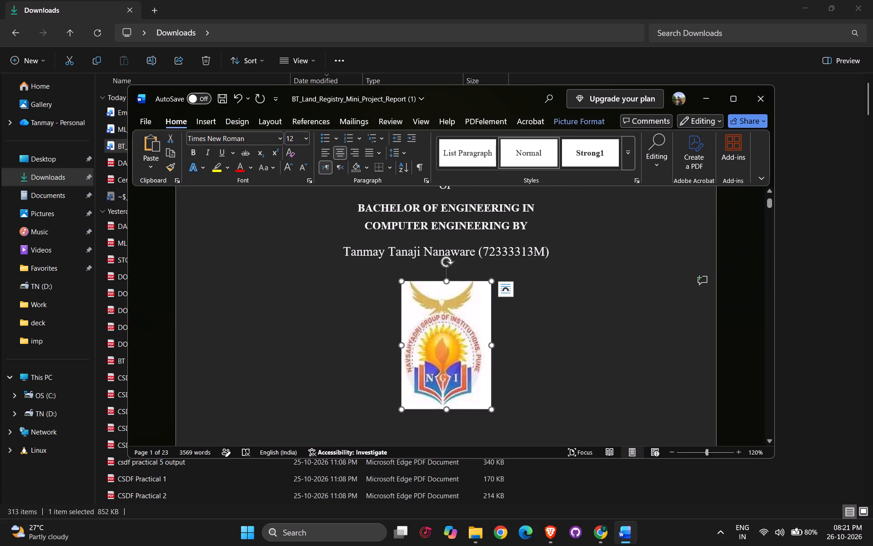
pyautogui.press('Return')
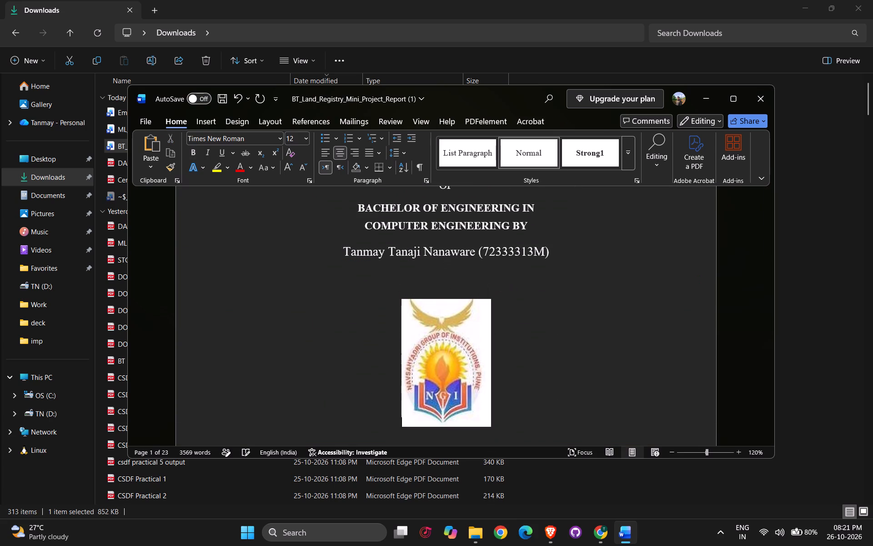
pyautogui.press('Return')
pyautogui.scroll(-8, 411, 285)
pyautogui.scroll(6, 406, 287)
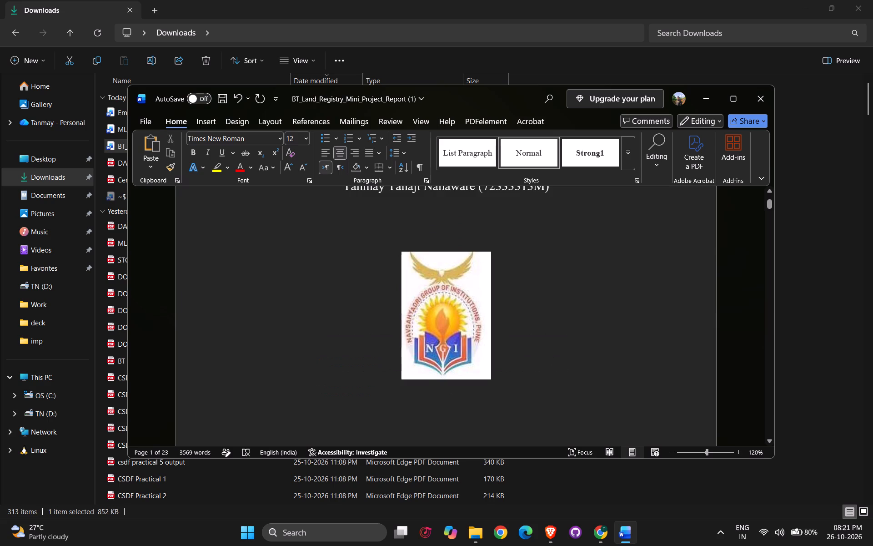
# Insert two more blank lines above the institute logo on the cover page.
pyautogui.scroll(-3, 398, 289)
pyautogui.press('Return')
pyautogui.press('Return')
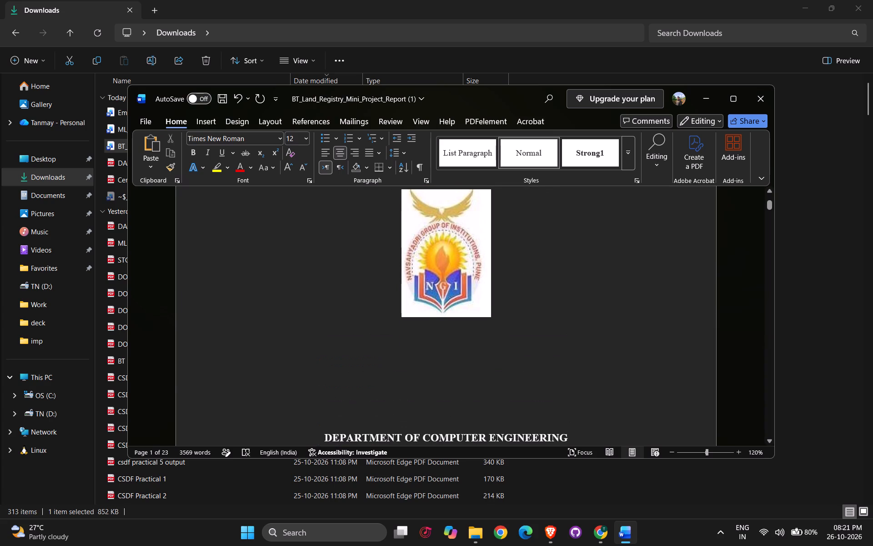
# Review the bottom of the cover page and the start of the certificate page.
pyautogui.scroll(-17, 435, 288)
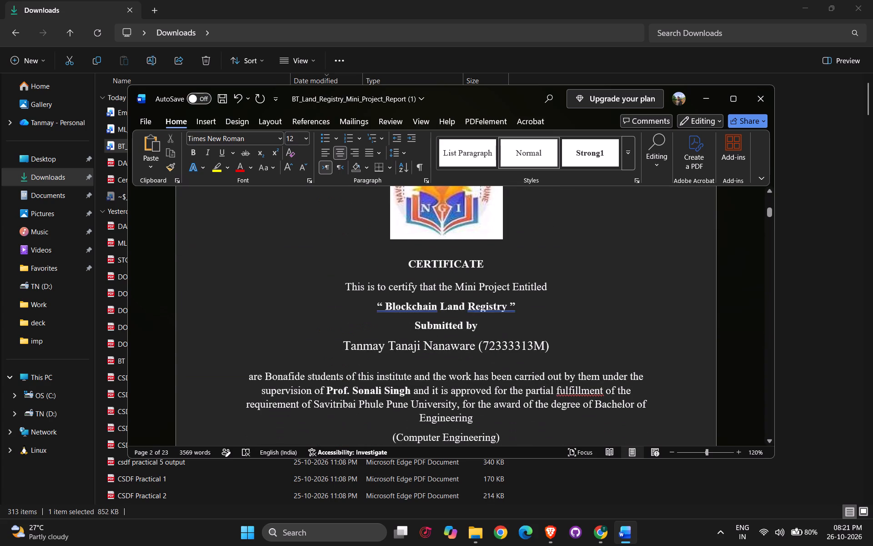
pyautogui.scroll(3, 437, 306)
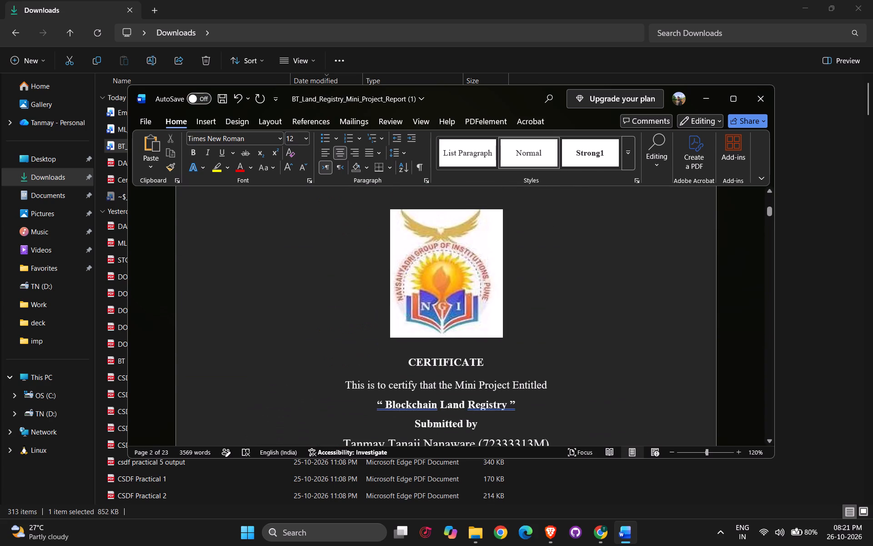
pyautogui.scroll(11, 437, 306)
pyautogui.scroll(-6, 437, 306)
pyautogui.scroll(1, 437, 306)
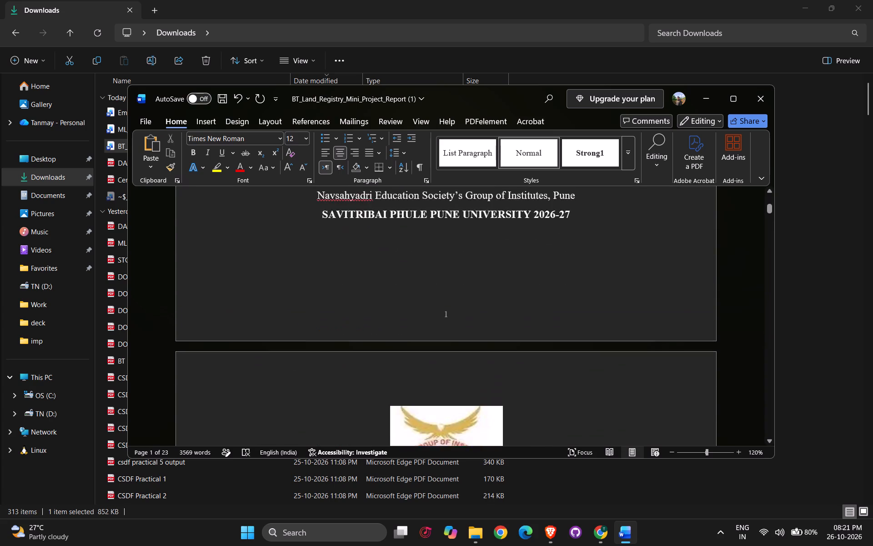
pyautogui.scroll(3, 437, 306)
pyautogui.scroll(-3, 434, 308)
# Open DAA_Mini_Project_Updated(1) from Downloads, examine its cover and certificate page layout as a reference, and return to the report.
pyautogui.click(707, 102)
pyautogui.doubleClick(222, 168)
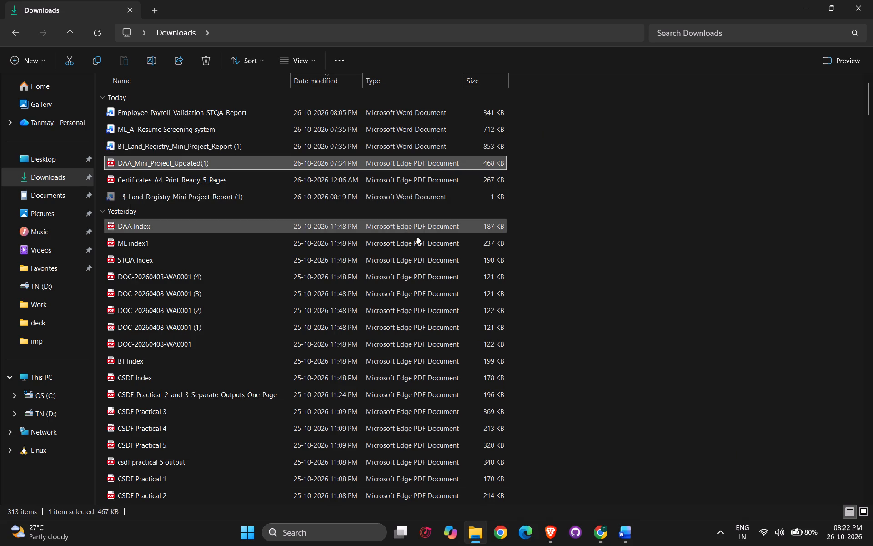
pyautogui.scroll(-9, 504, 272)
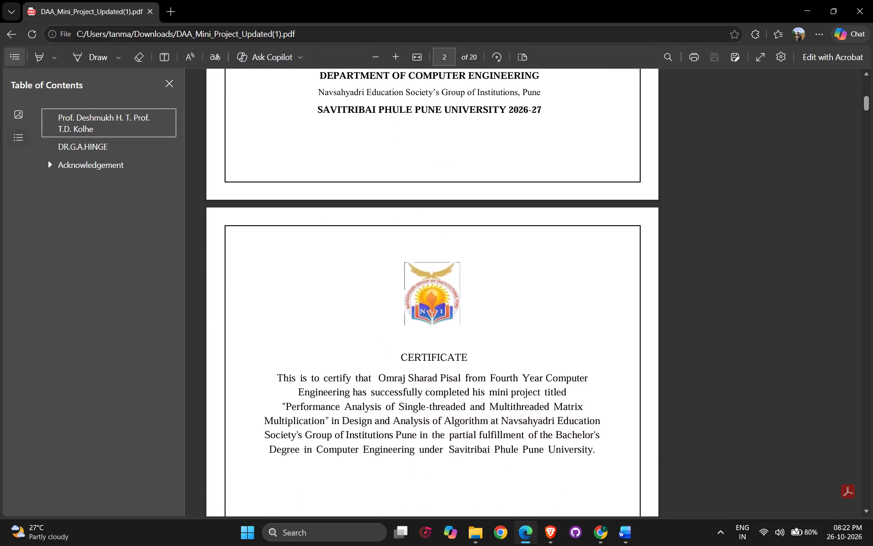
pyautogui.scroll(7, 504, 272)
pyautogui.scroll(-2, 505, 272)
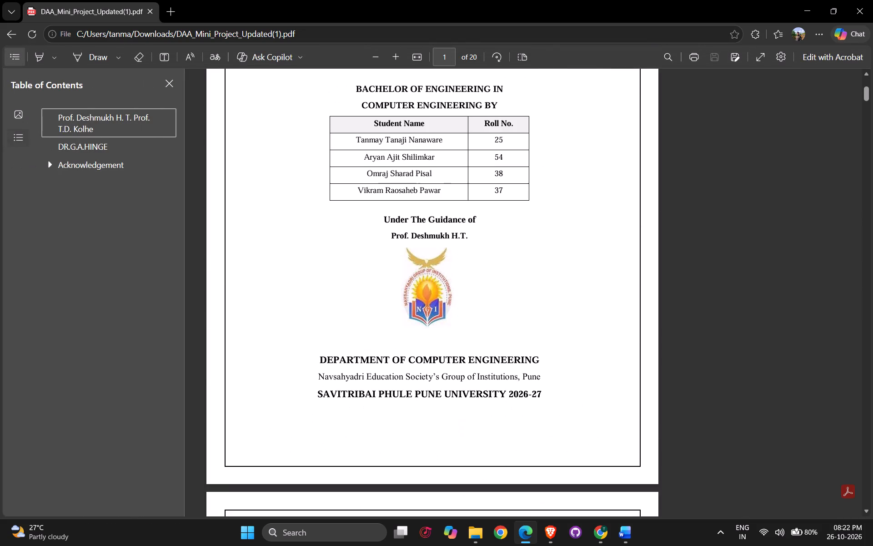
pyautogui.scroll(2, 529, 350)
pyautogui.scroll(-7, 529, 350)
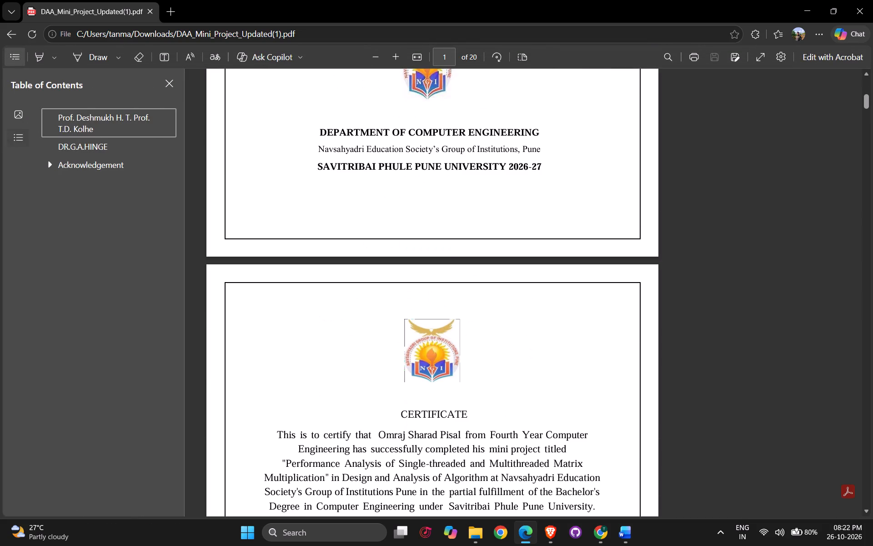
pyautogui.scroll(-2, 529, 350)
pyautogui.click(599, 530)
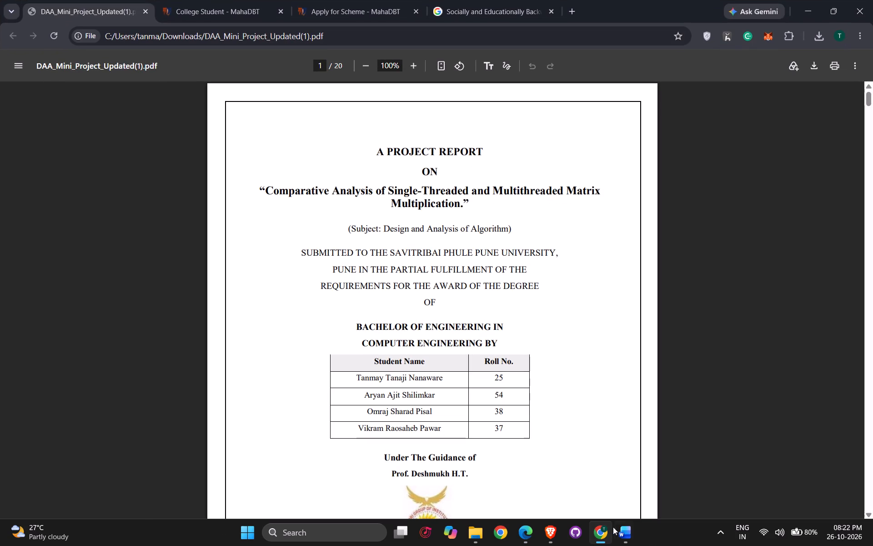
pyautogui.click(629, 531)
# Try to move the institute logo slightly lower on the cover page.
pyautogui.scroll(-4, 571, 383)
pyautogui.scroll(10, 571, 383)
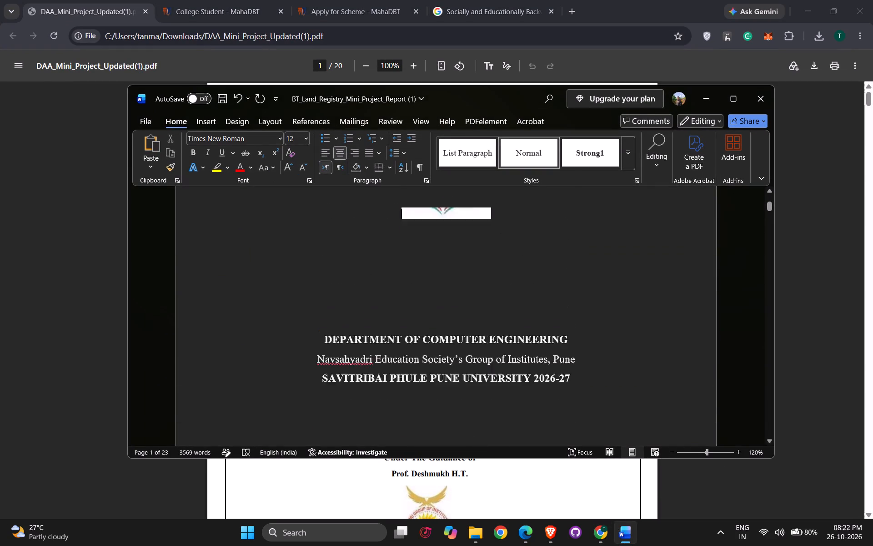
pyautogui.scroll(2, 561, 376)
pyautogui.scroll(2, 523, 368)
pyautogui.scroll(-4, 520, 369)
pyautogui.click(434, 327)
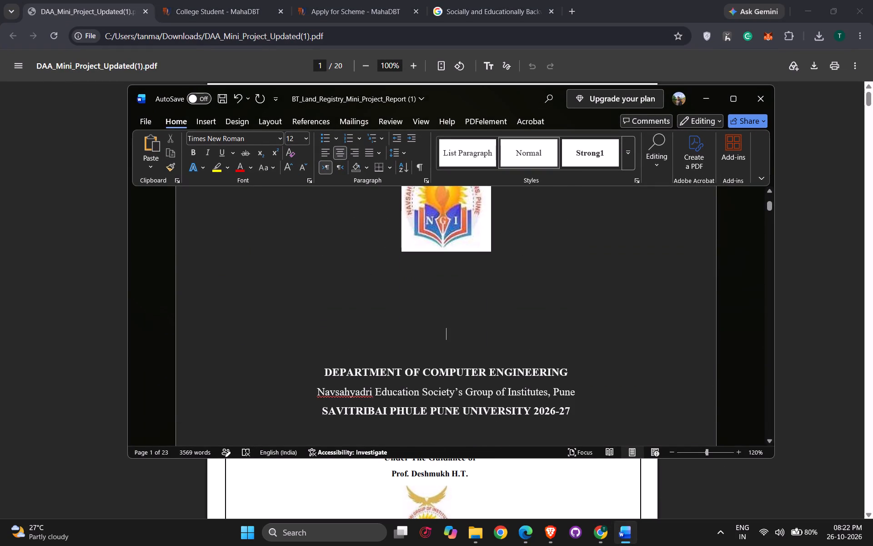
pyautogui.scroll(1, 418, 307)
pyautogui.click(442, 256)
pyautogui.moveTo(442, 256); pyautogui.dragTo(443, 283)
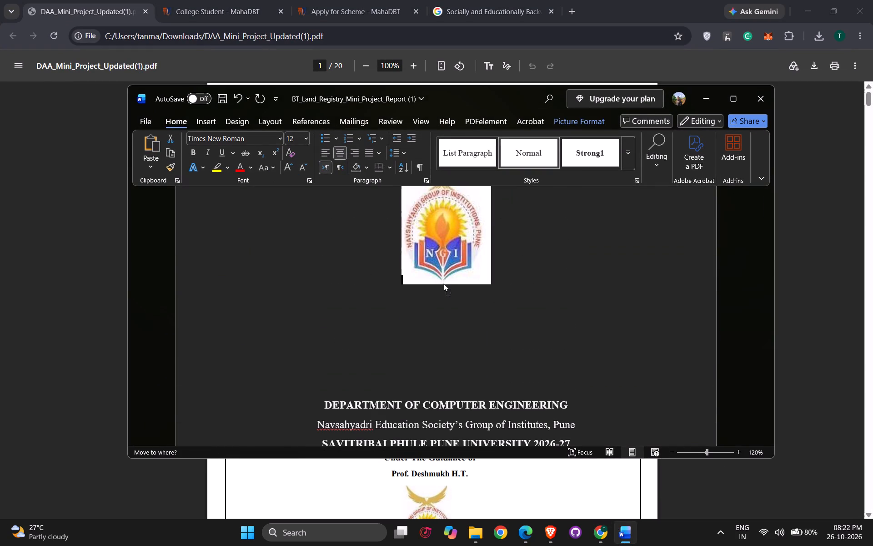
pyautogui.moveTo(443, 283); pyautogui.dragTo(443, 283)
# Remove two blank lines above the "DEPARTMENT OF COMPUTER ENGINEERING" line on the cover page.
pyautogui.click(405, 394)
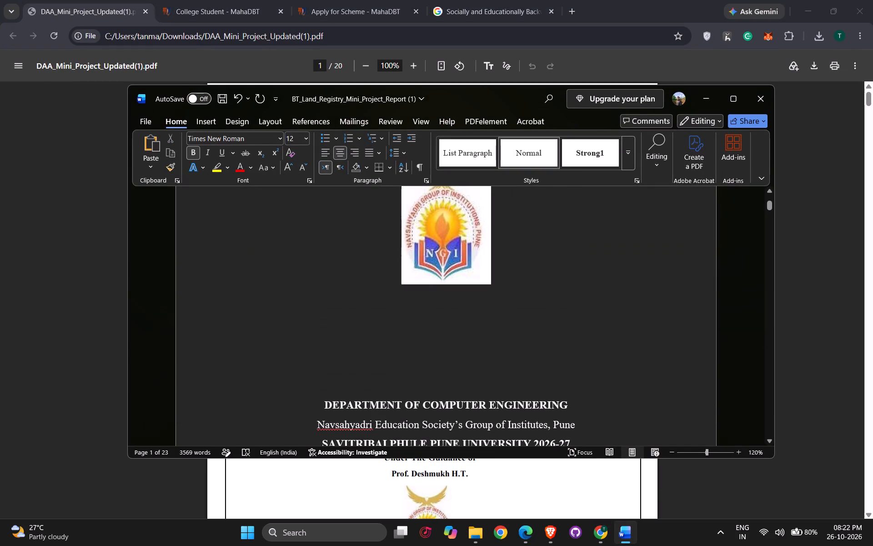
pyautogui.click(322, 400)
pyautogui.press('BackSpace')
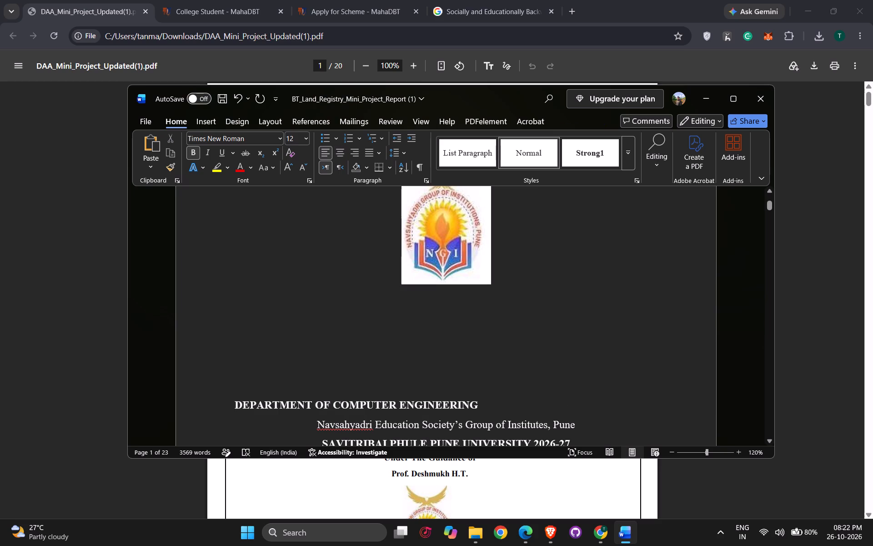
pyautogui.press('BackSpace')
pyautogui.press('BackSpace')
# Pad the start of the "DEPARTMENT OF COMPUTER ENGINEERING" line with spaces until it is centred over the lines below.
pyautogui.press('space')
pyautogui.press('space')
pyautogui.press('space')
pyautogui.press('space')
pyautogui.press('space')
pyautogui.press('space')
pyautogui.press('space')
pyautogui.press('space')
pyautogui.press('space')
pyautogui.press('space')
pyautogui.press('space')
pyautogui.press('space')
pyautogui.press('space')
pyautogui.press('space')
pyautogui.press('space')
pyautogui.press('space')
pyautogui.press('space')
pyautogui.press('space')
pyautogui.press('space')
pyautogui.press('space')
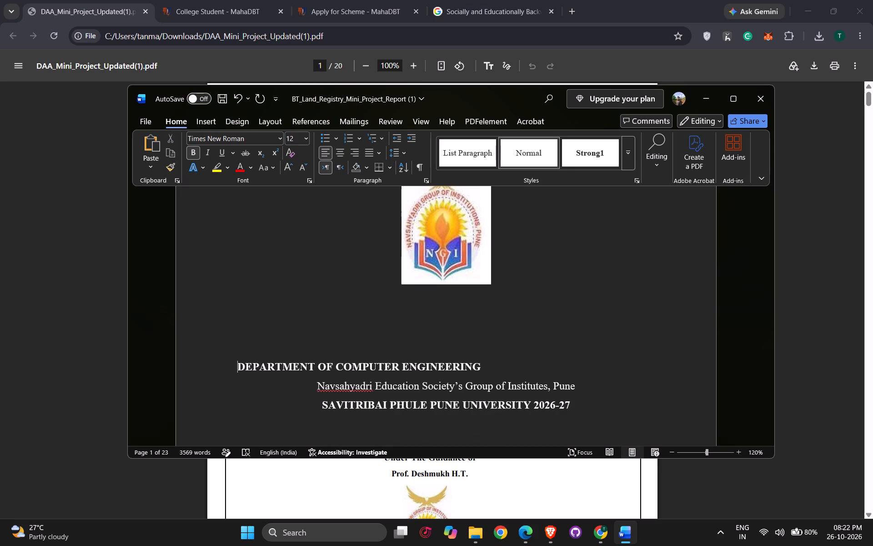
pyautogui.press('space')
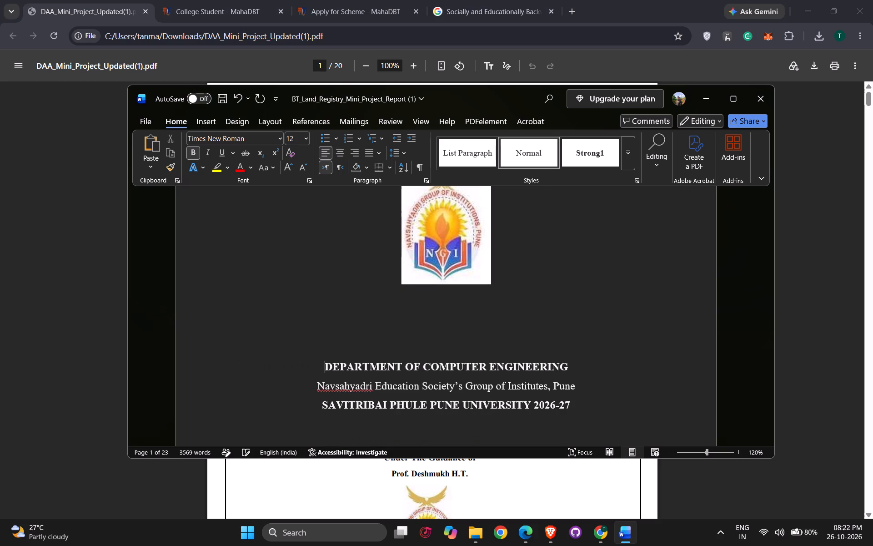
# Insert one blank line between "COMPUTER ENGINEERING BY" and the student's name line on the cover page.
pyautogui.scroll(8, 428, 327)
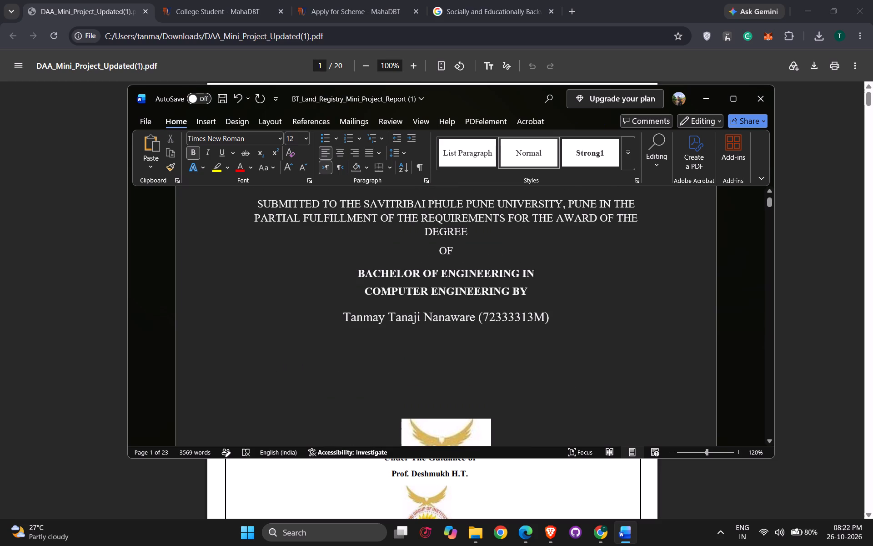
pyautogui.click(557, 303)
pyautogui.press('Return')
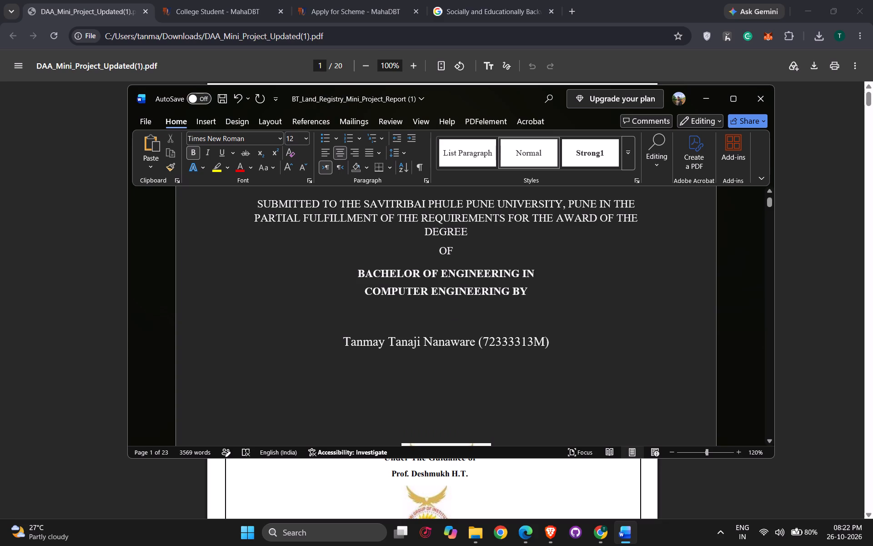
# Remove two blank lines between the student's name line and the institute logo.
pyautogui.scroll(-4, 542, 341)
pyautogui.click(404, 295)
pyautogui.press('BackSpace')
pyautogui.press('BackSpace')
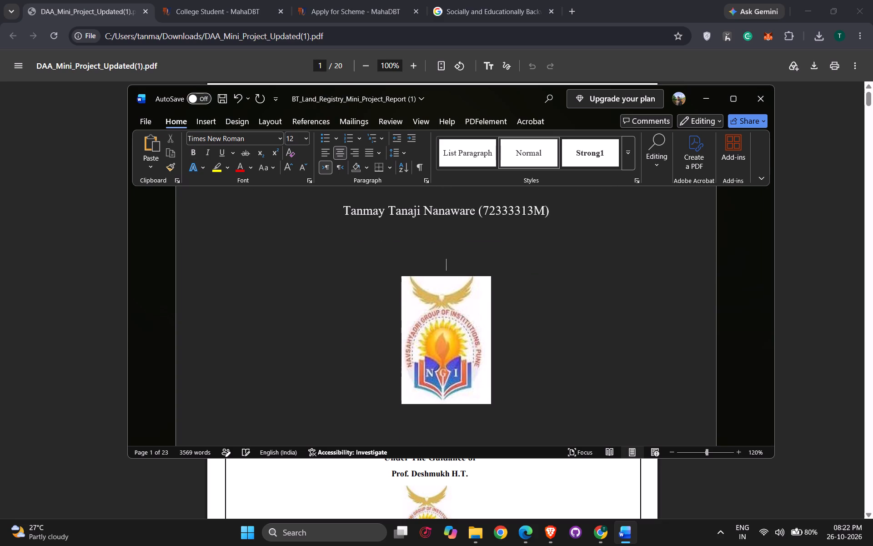
# Review the cover page spacing and the pages that follow, down to the software requirement specification.
pyautogui.scroll(-12, 458, 329)
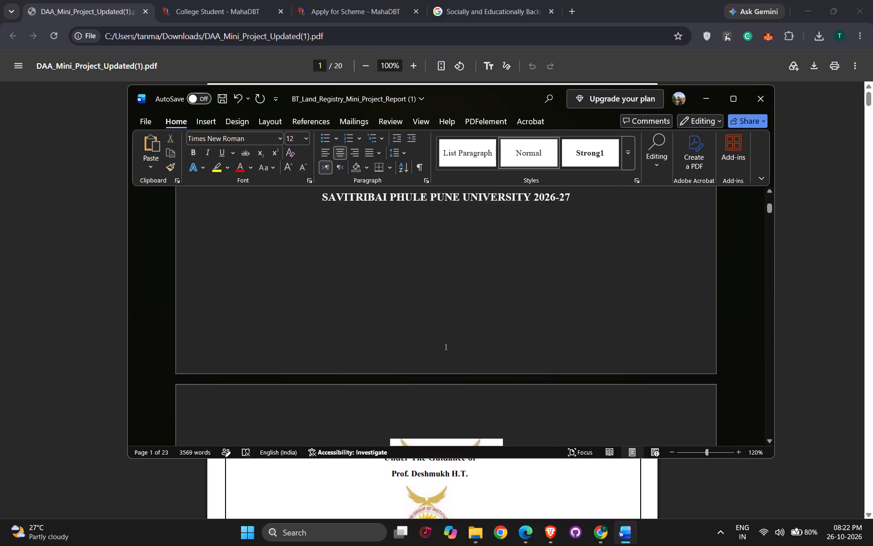
pyautogui.scroll(-4, 461, 341)
pyautogui.scroll(13, 459, 338)
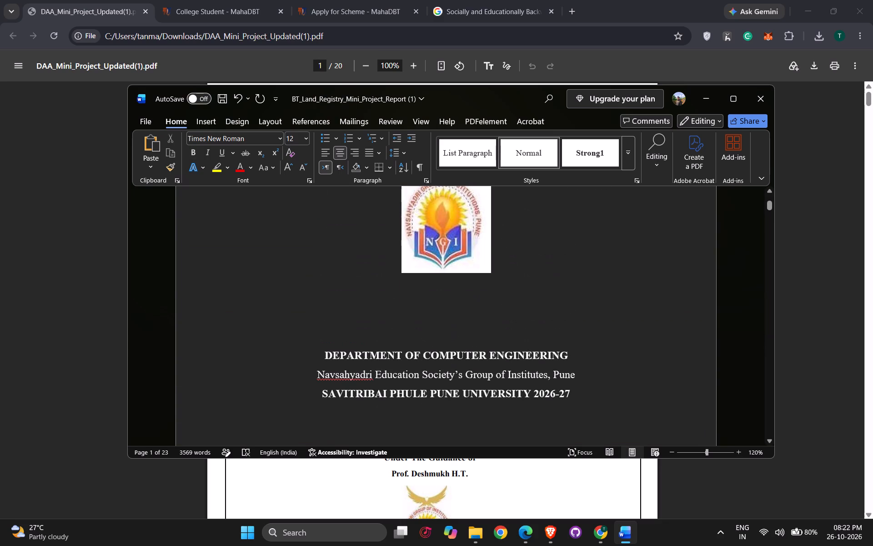
pyautogui.scroll(6, 427, 334)
pyautogui.scroll(3, 341, 289)
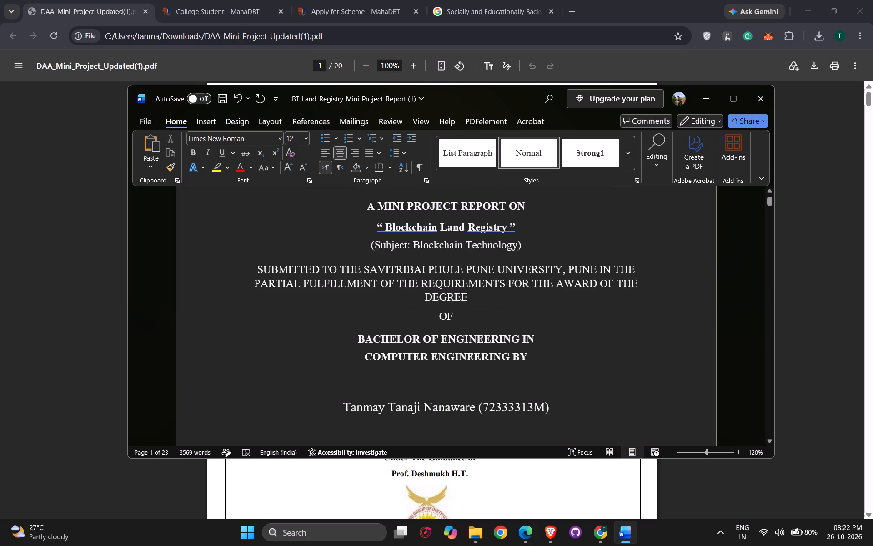
pyautogui.scroll(2, 465, 317)
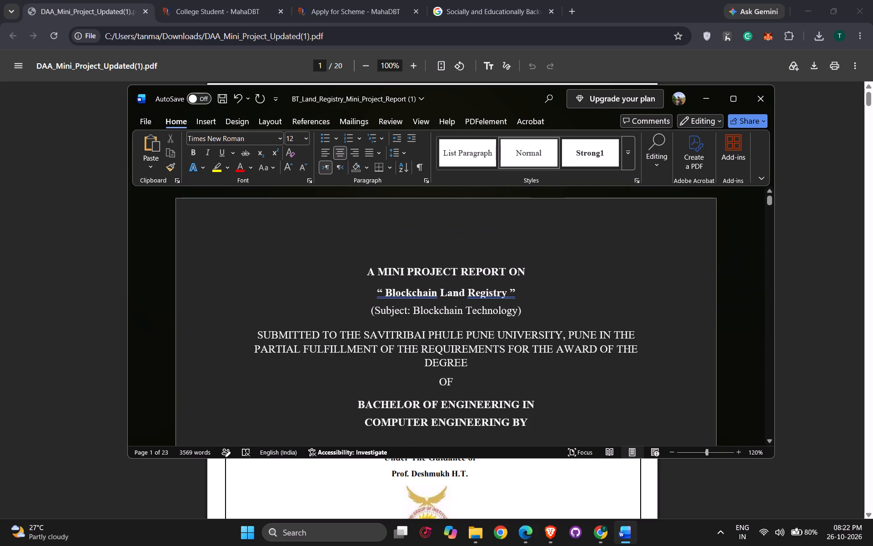
pyautogui.scroll(-20, 464, 316)
pyautogui.scroll(-18, 464, 316)
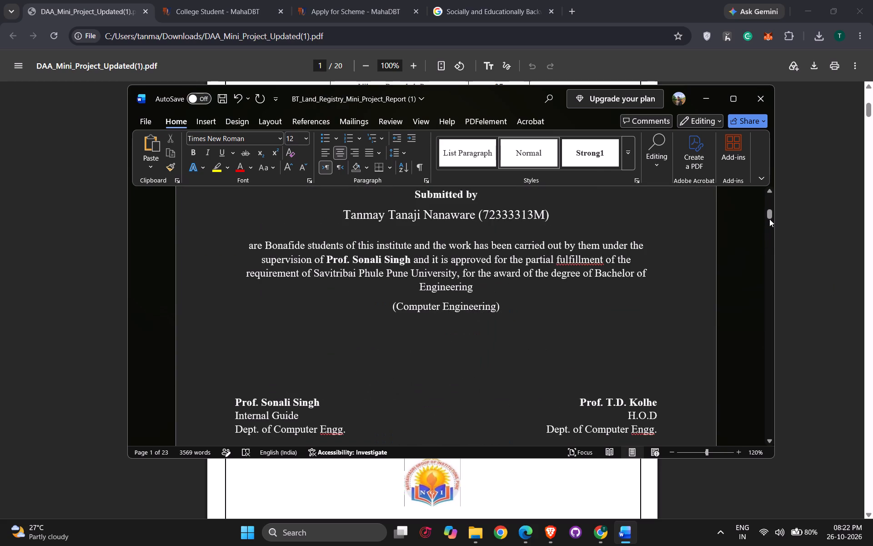
pyautogui.moveTo(769, 216); pyautogui.dragTo(767, 254)
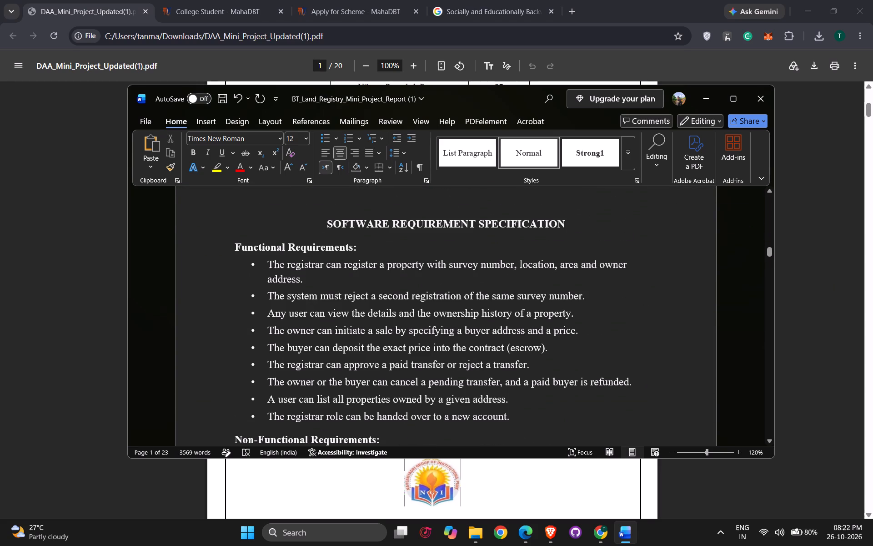
# Save the report.
pyautogui.hotkey('ctrl', 's')
# Check the cover page layout in the print preview, and return to the document.
pyautogui.click(138, 119)
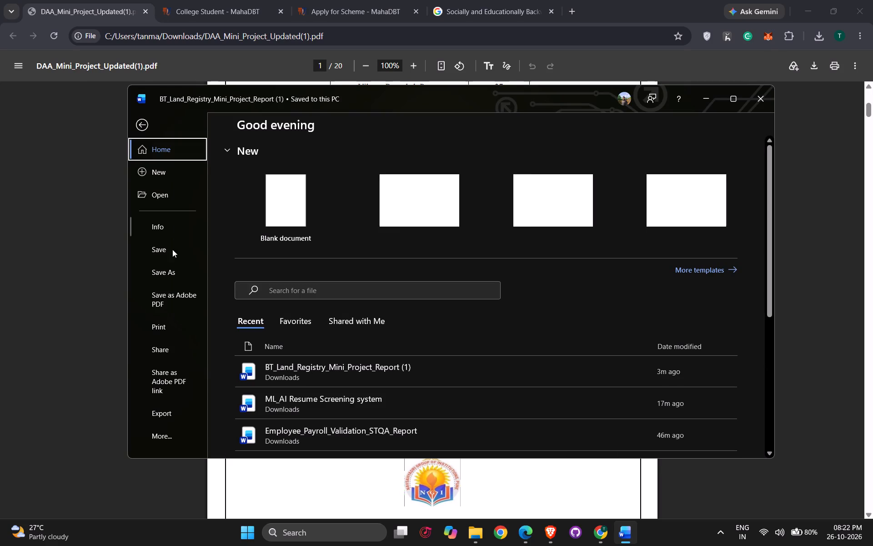
pyautogui.click(167, 321)
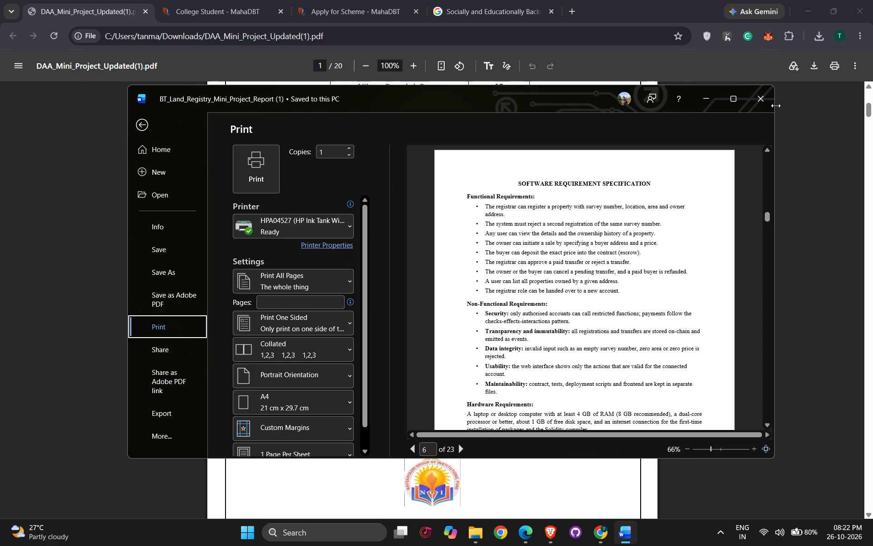
pyautogui.scroll(11, 511, 288)
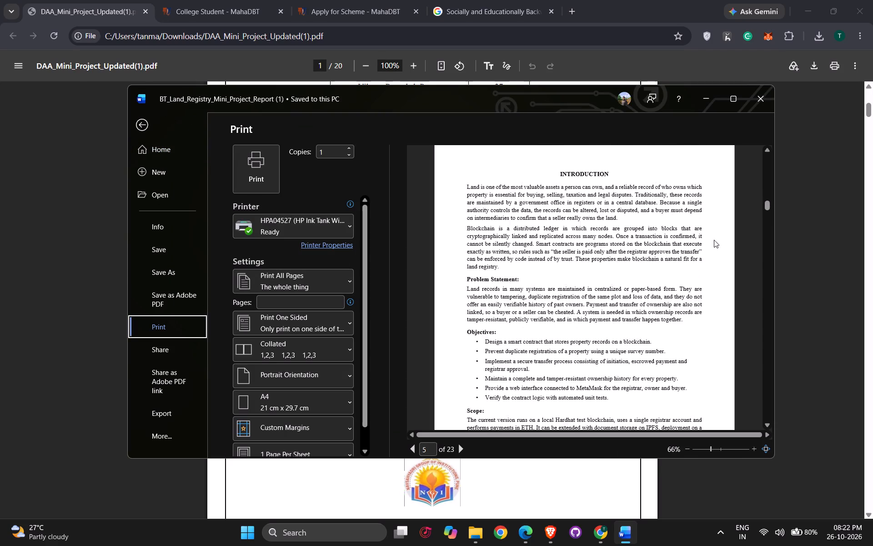
pyautogui.scroll(2, 714, 240)
pyautogui.moveTo(767, 199); pyautogui.dragTo(763, 160)
pyautogui.click(763, 160)
pyautogui.scroll(-1, 657, 260)
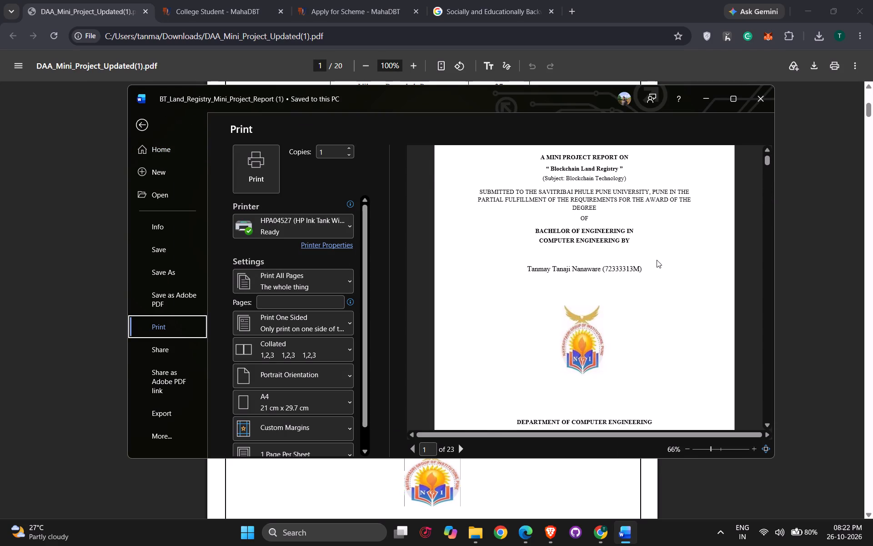
pyautogui.scroll(-6, 657, 260)
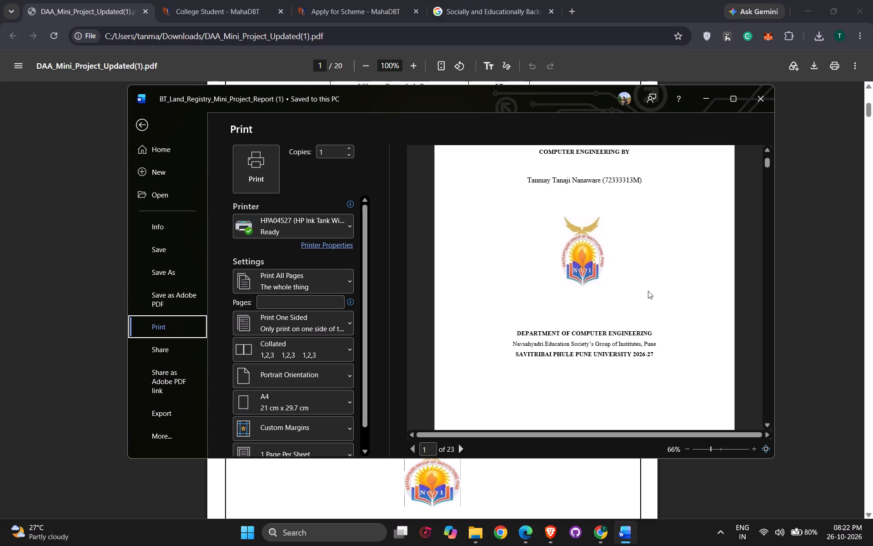
pyautogui.scroll(5, 643, 294)
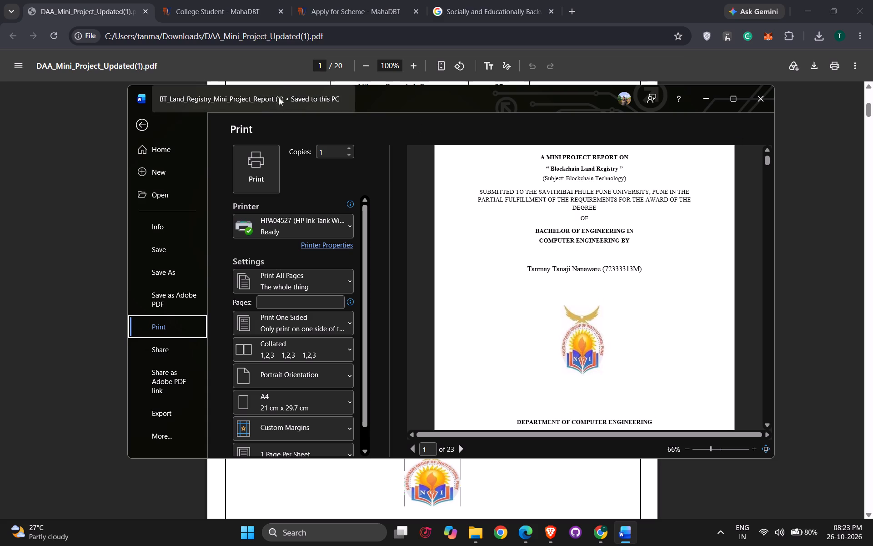
pyautogui.click(145, 125)
# Insert one blank line between the "Blockchain Land Registry" title and the "(Subject: Blockchain Technology)" line.
pyautogui.scroll(10, 381, 233)
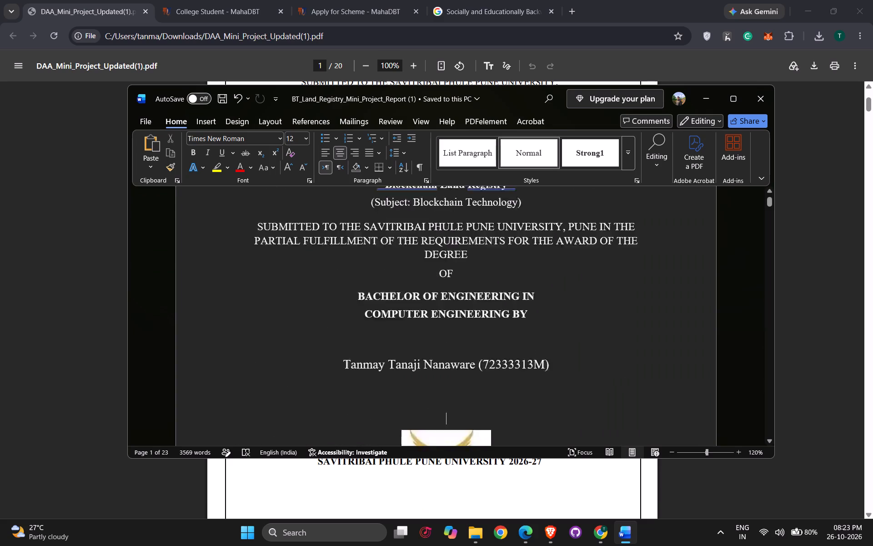
pyautogui.scroll(5, 678, 285)
pyautogui.click(323, 311)
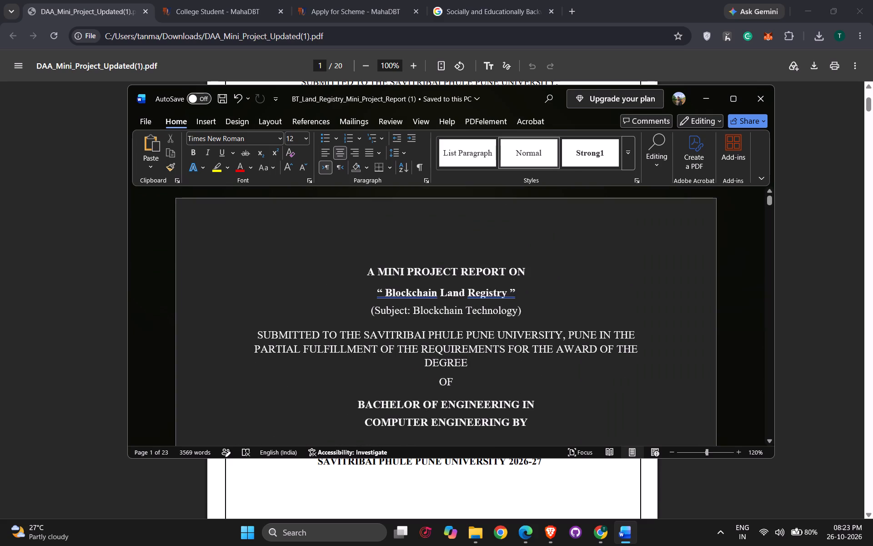
pyautogui.press('Return')
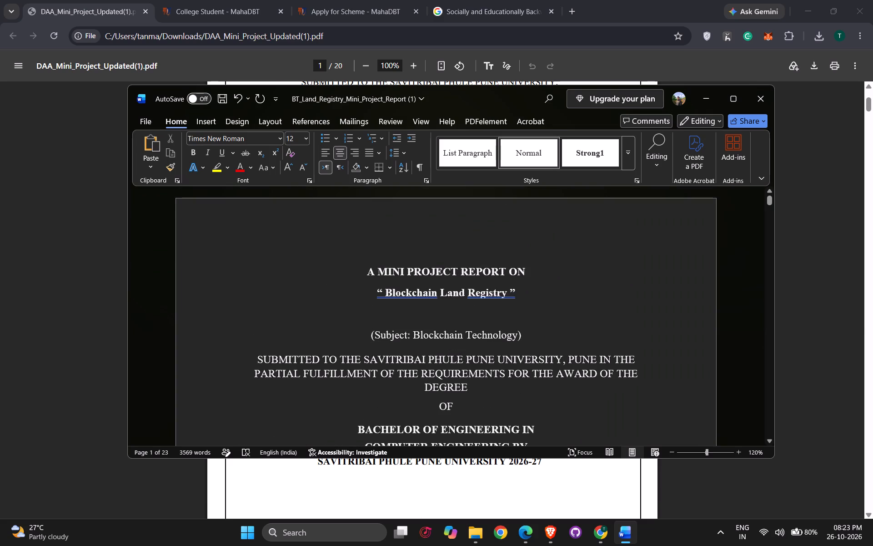
# Replace the "(Subject: Blockchain Technology)" line on the cover page with a blank line.
pyautogui.moveTo(524, 337); pyautogui.dragTo(324, 332)
pyautogui.press('BackSpace')
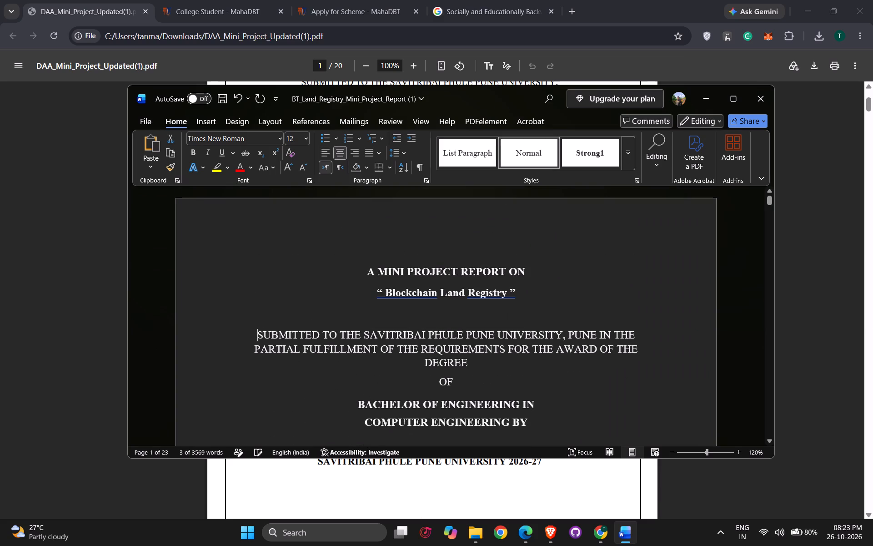
pyautogui.press('Return')
# Insert a blank line between "A MINI PROJECT REPORT ON" and the "Blockchain Land Registry" title on the cover page.
pyautogui.scroll(-2, 387, 320)
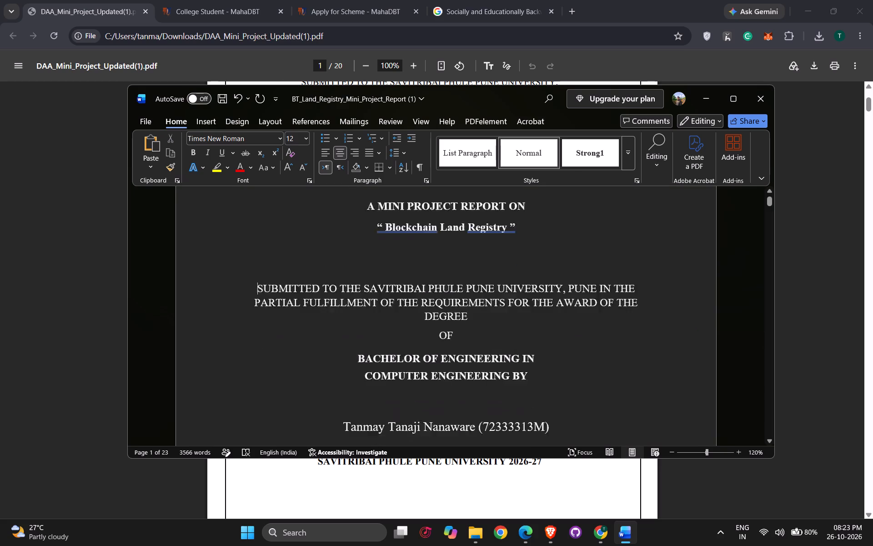
pyautogui.scroll(-11, 388, 321)
pyautogui.scroll(2, 389, 322)
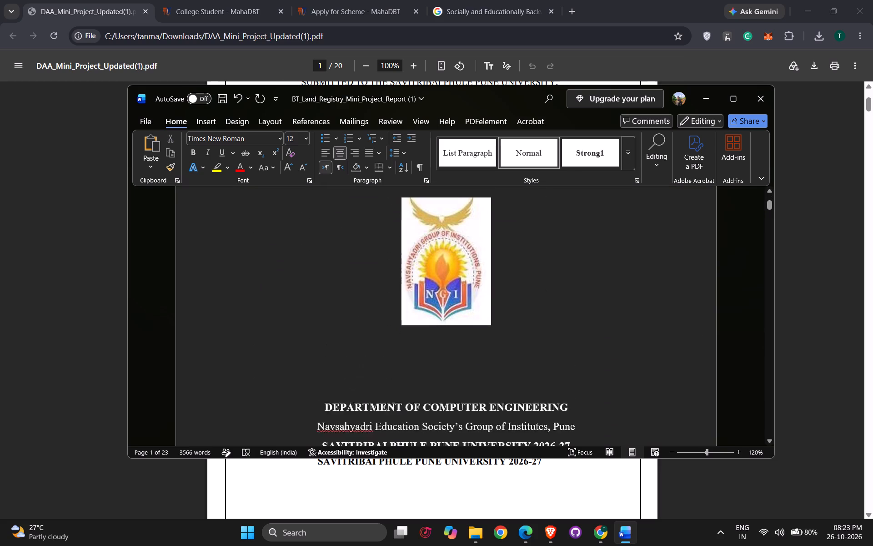
pyautogui.scroll(5, 389, 322)
pyautogui.scroll(3, 393, 278)
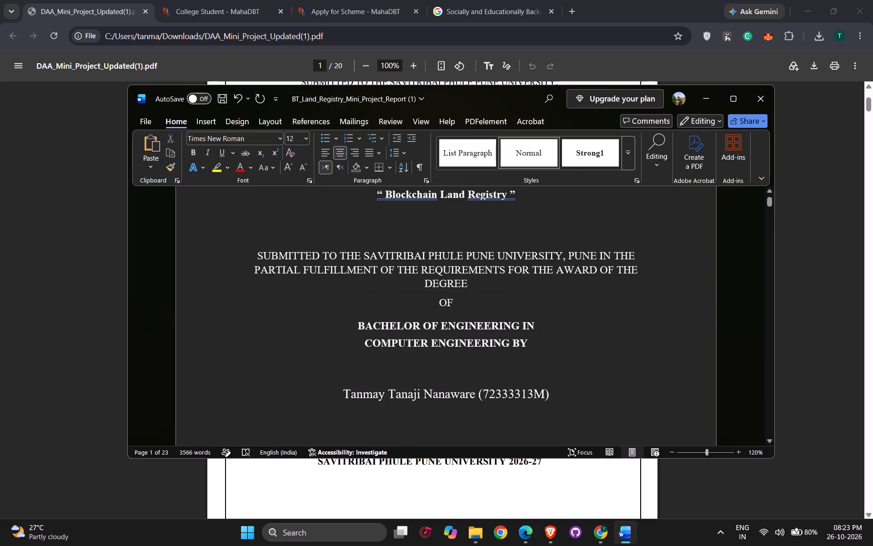
pyautogui.scroll(2, 441, 309)
pyautogui.click(377, 258)
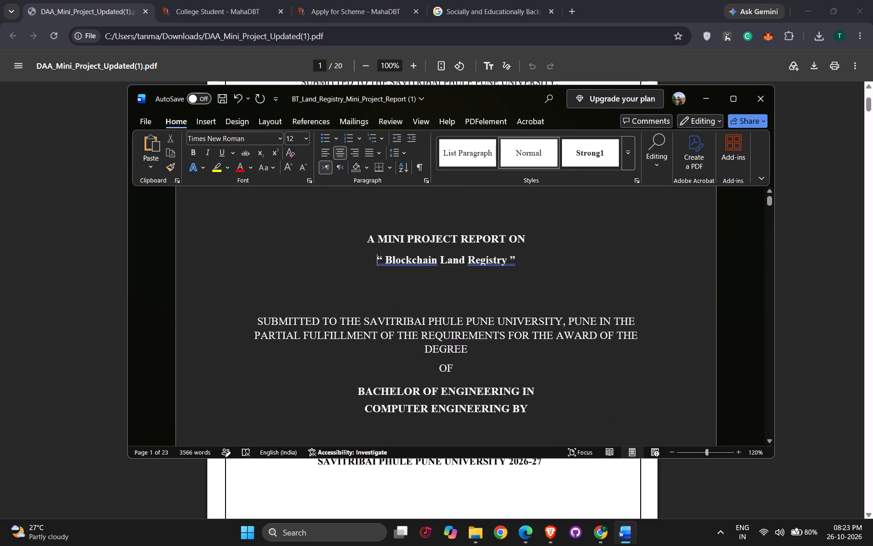
pyautogui.press('Return')
# Remove one blank line above the cover page logo and one above the "DEPARTMENT OF COMPUTER ENGINEERING" heading.
pyautogui.scroll(-3, 396, 246)
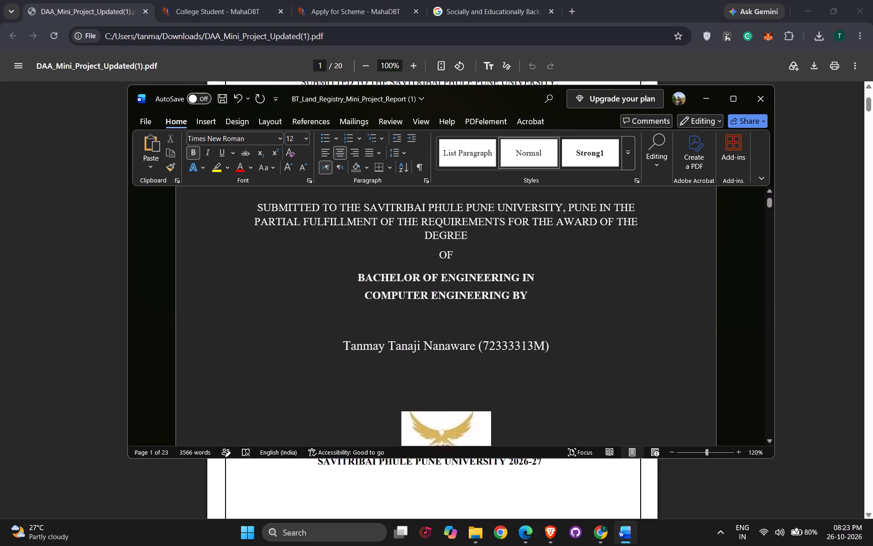
pyautogui.scroll(-9, 398, 244)
pyautogui.scroll(5, 398, 244)
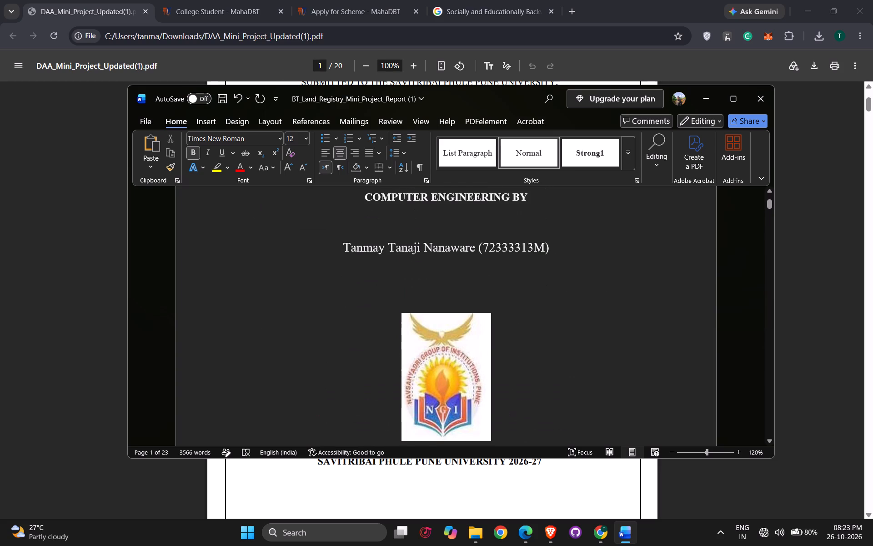
pyautogui.click(409, 299)
pyautogui.press('BackSpace')
pyautogui.scroll(-5, 478, 343)
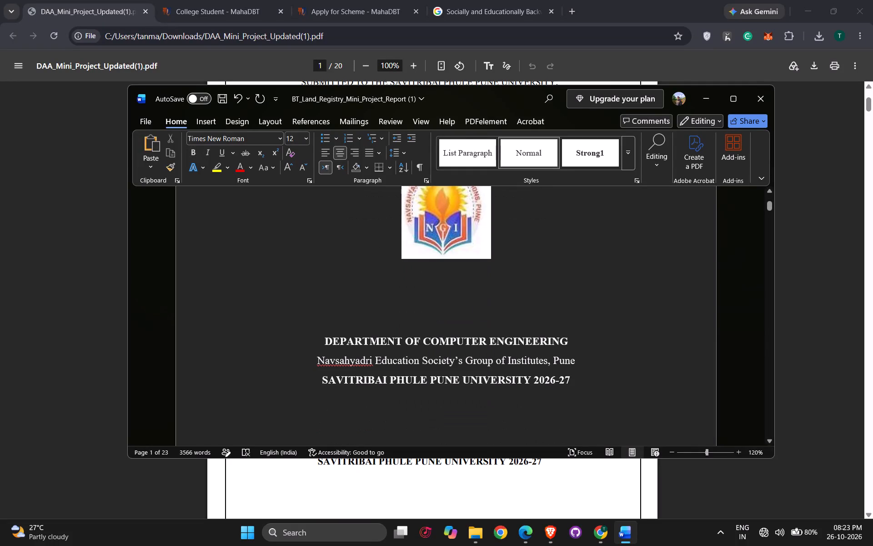
pyautogui.click(401, 320)
pyautogui.press('BackSpace')
# Save the report with the revised cover page.
pyautogui.scroll(-1, 570, 358)
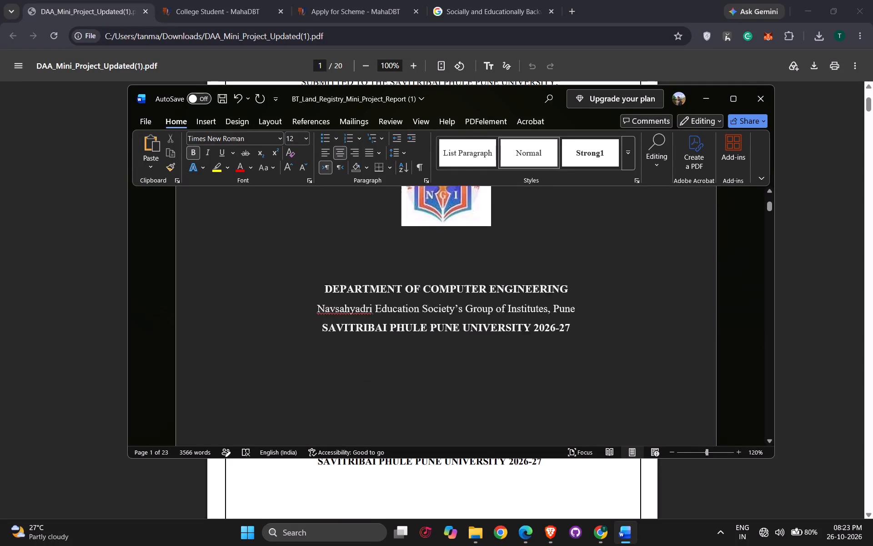
pyautogui.scroll(-1, 570, 358)
pyautogui.scroll(4, 575, 362)
pyautogui.hotkey('ctrl', 's')
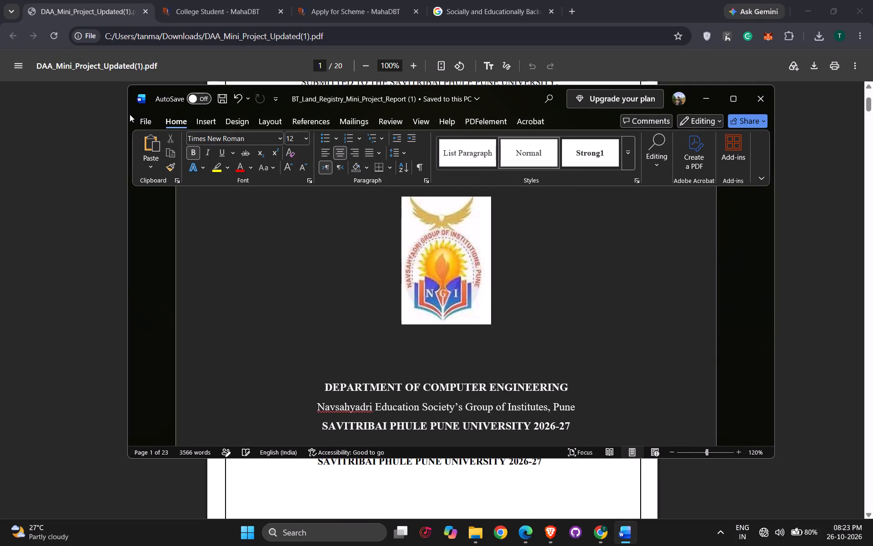
# Check the layout of all report pages in the print preview, from the cover page to the references and appendix.
pyautogui.click(138, 120)
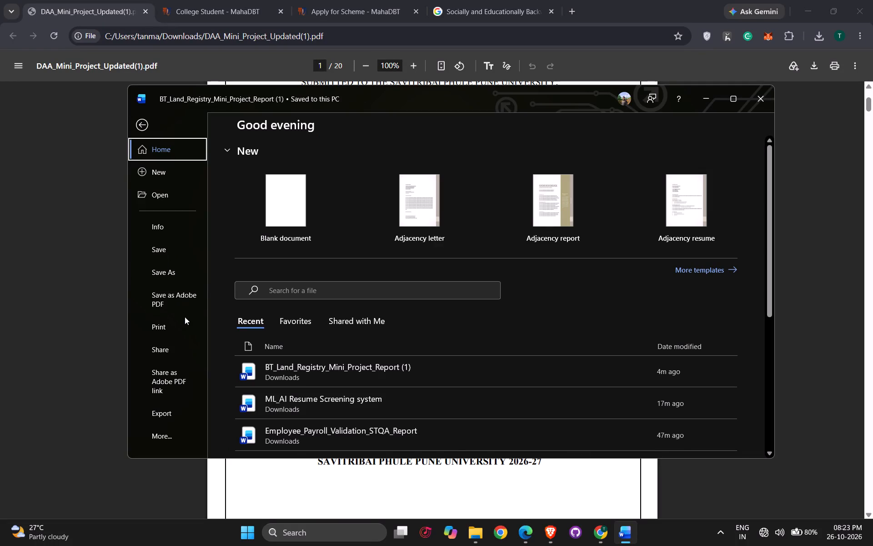
pyautogui.click(184, 318)
pyautogui.scroll(-3, 510, 297)
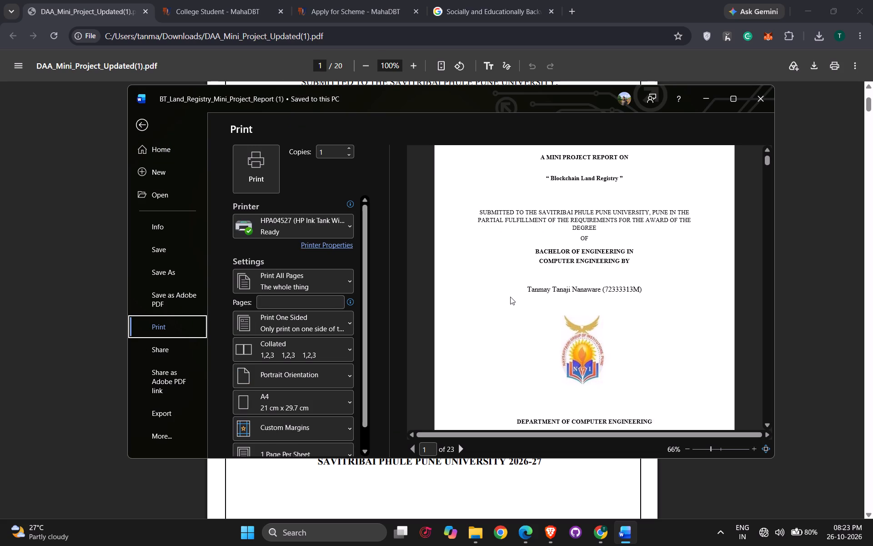
pyautogui.scroll(-3, 510, 297)
pyautogui.scroll(8, 510, 297)
pyautogui.scroll(-3, 608, 269)
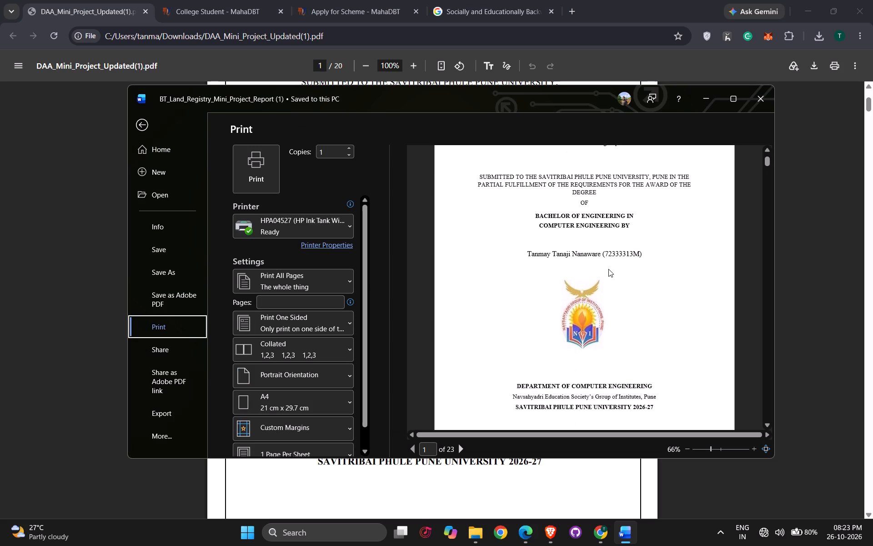
pyautogui.scroll(-15, 608, 269)
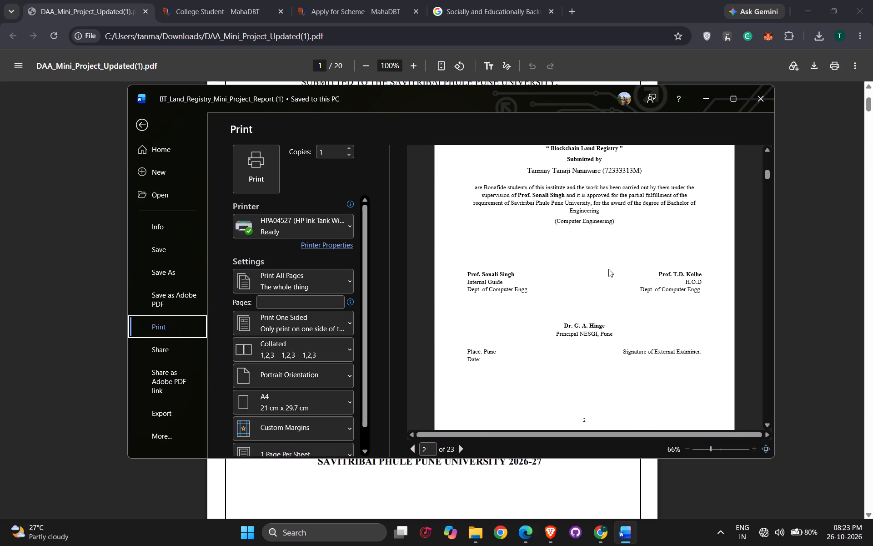
pyautogui.scroll(-9, 607, 269)
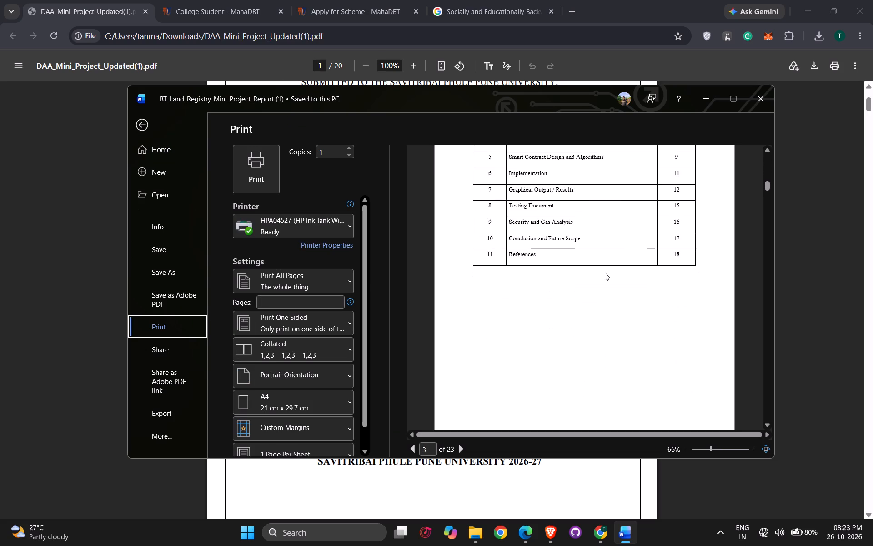
pyautogui.scroll(5, 605, 273)
pyautogui.scroll(-15, 605, 273)
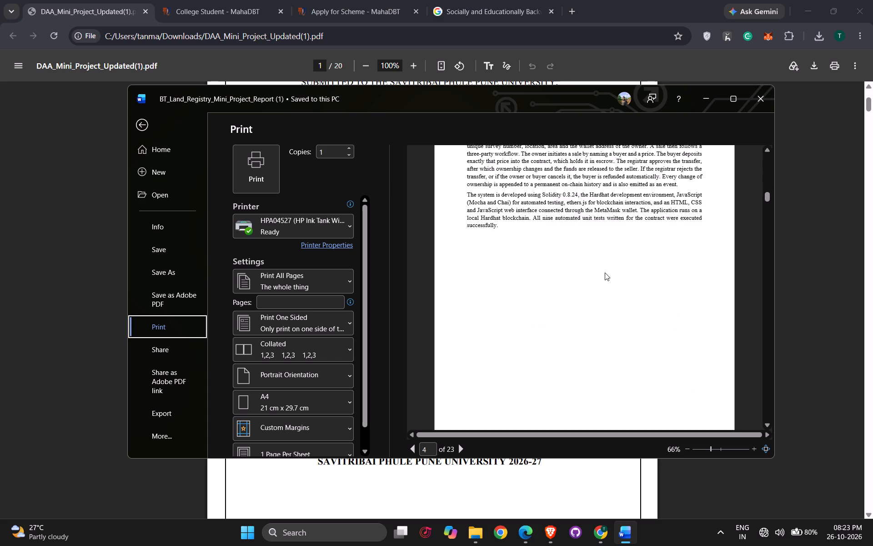
pyautogui.scroll(-19, 605, 273)
pyautogui.scroll(-20, 605, 273)
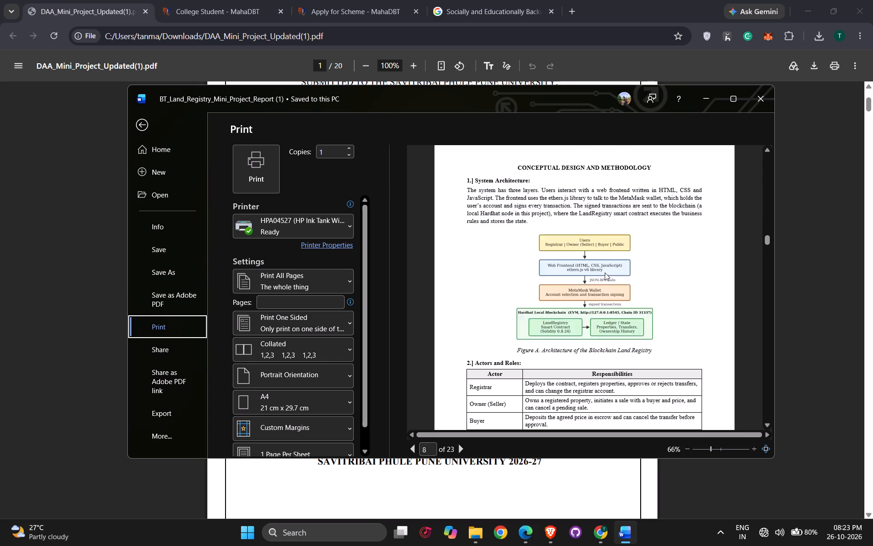
pyautogui.scroll(-5, 605, 273)
pyautogui.scroll(-20, 605, 273)
pyautogui.scroll(-1, 605, 273)
pyautogui.scroll(1, 605, 273)
pyautogui.scroll(-9, 605, 273)
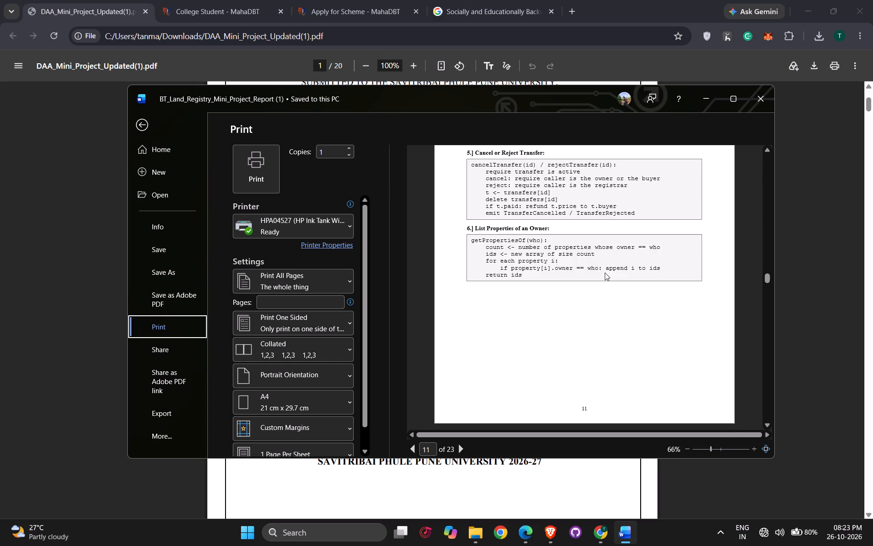
pyautogui.scroll(-9, 605, 273)
pyautogui.scroll(-18, 605, 273)
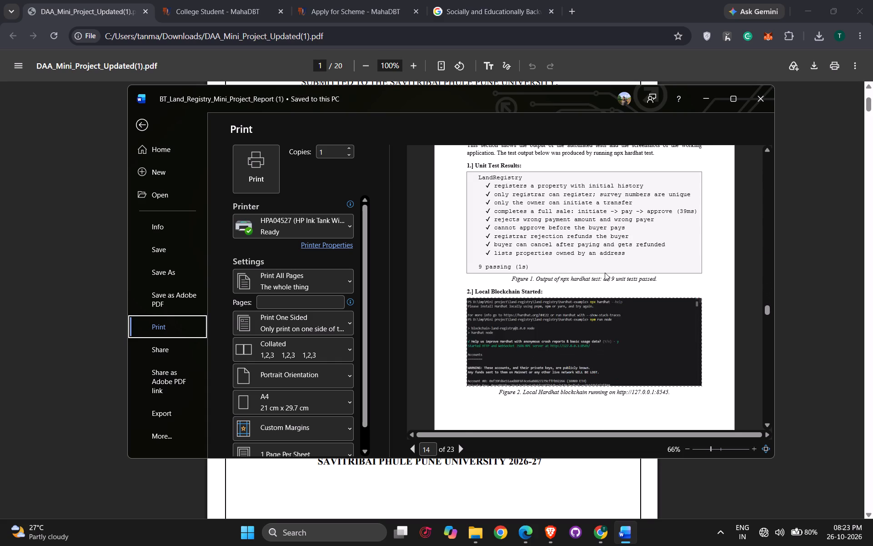
pyautogui.scroll(3, 605, 273)
pyautogui.scroll(-20, 605, 273)
pyautogui.scroll(-3, 605, 273)
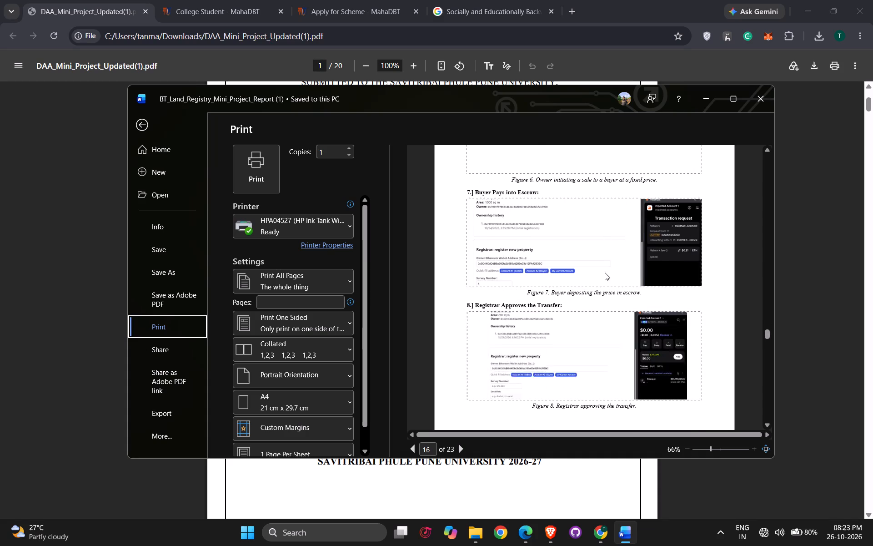
pyautogui.scroll(-20, 605, 273)
pyautogui.scroll(-10, 605, 273)
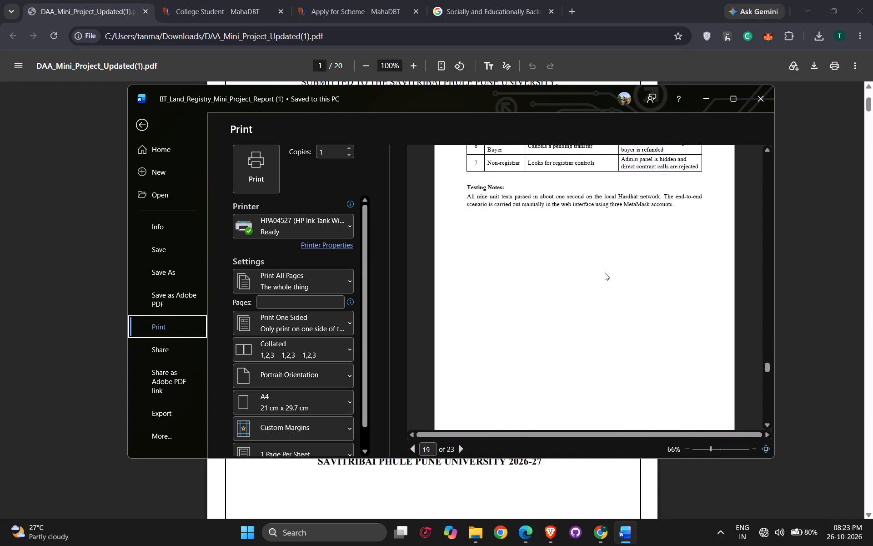
pyautogui.scroll(-12, 605, 273)
pyautogui.scroll(-18, 605, 273)
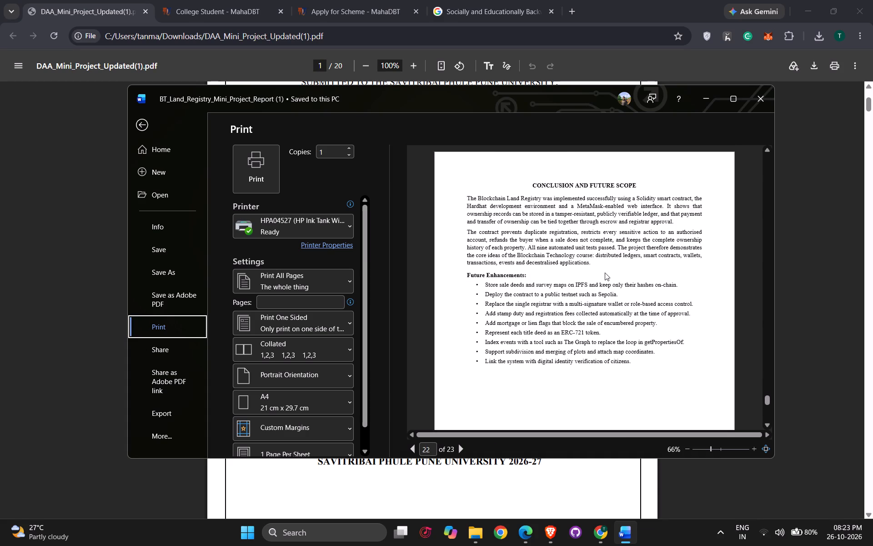
pyautogui.scroll(-20, 605, 273)
pyautogui.scroll(-5, 605, 273)
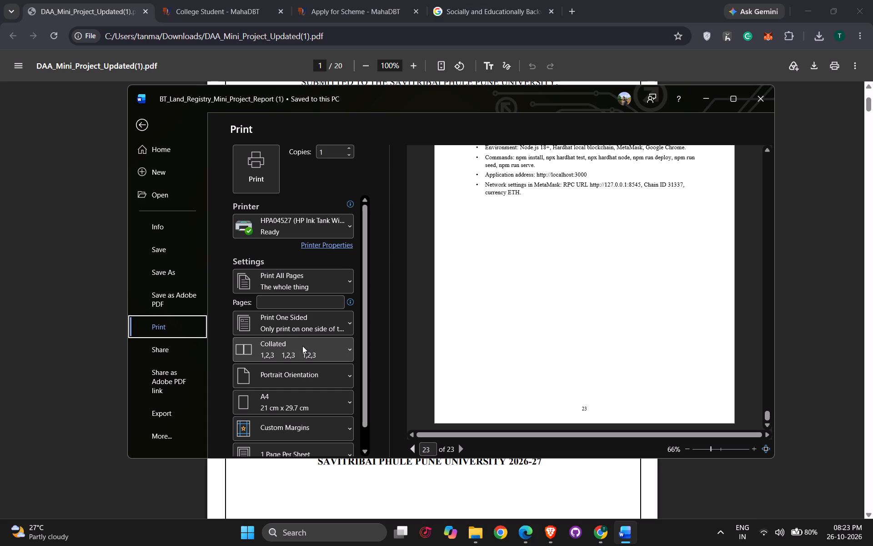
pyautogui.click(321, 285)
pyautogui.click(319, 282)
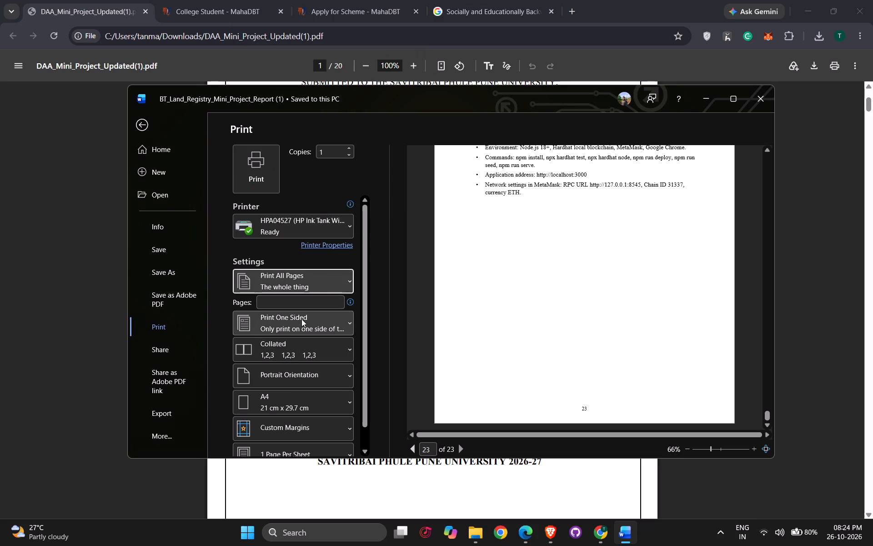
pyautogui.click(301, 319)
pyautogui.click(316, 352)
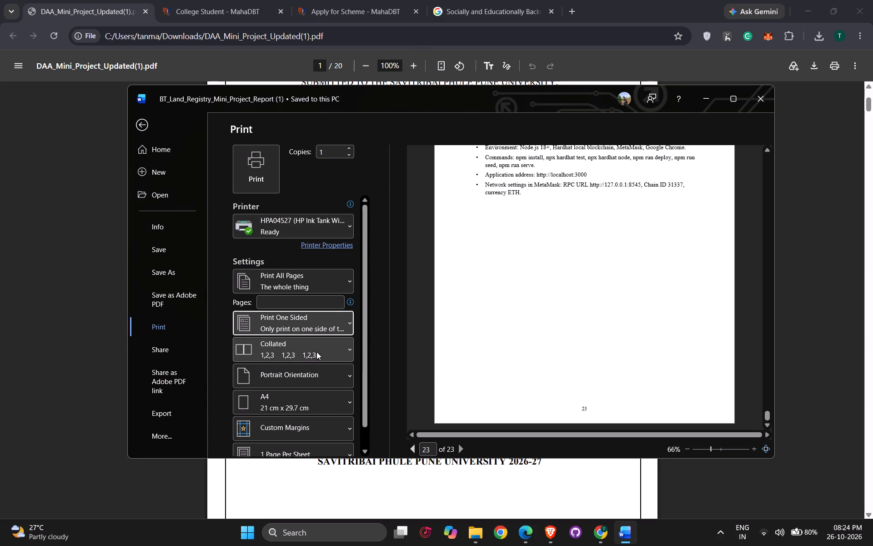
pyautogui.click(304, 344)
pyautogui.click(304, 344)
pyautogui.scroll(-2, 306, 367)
# Choose A4 (21 cm x 29.7 cm) as the print paper size.
pyautogui.click(311, 381)
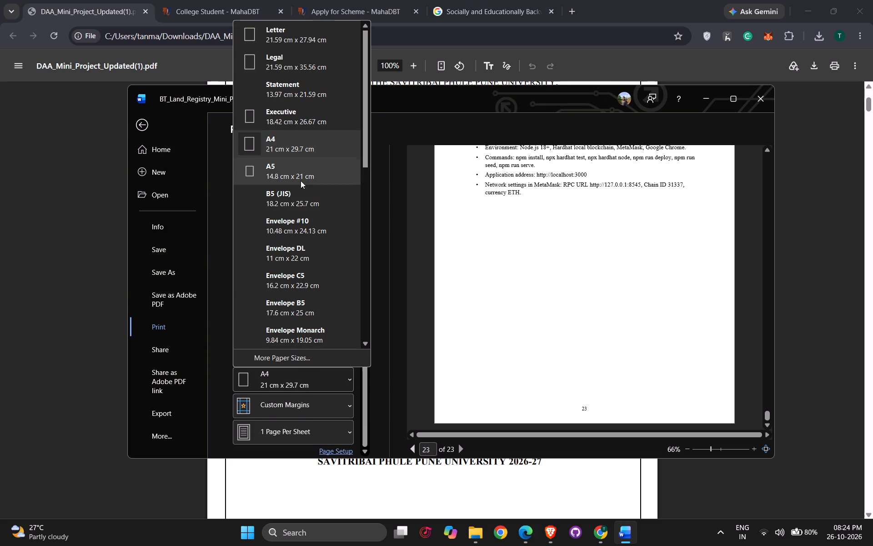
pyautogui.click(298, 149)
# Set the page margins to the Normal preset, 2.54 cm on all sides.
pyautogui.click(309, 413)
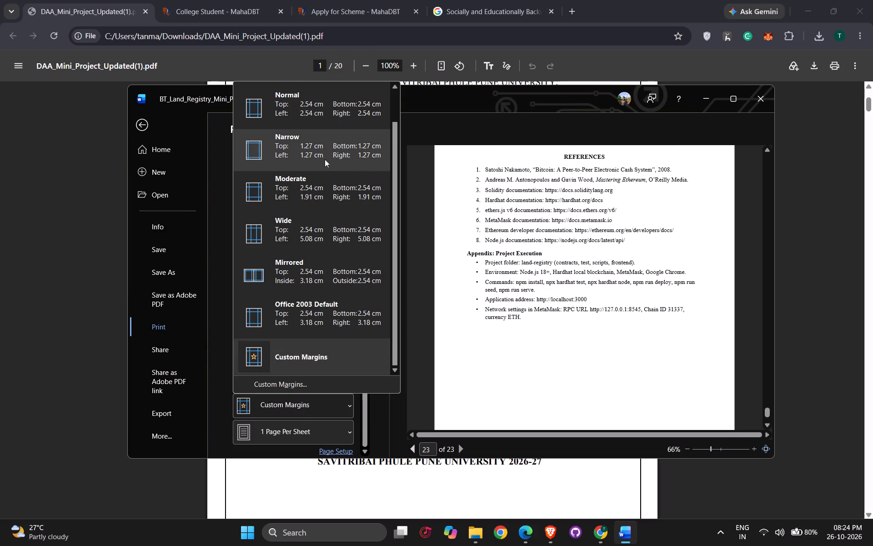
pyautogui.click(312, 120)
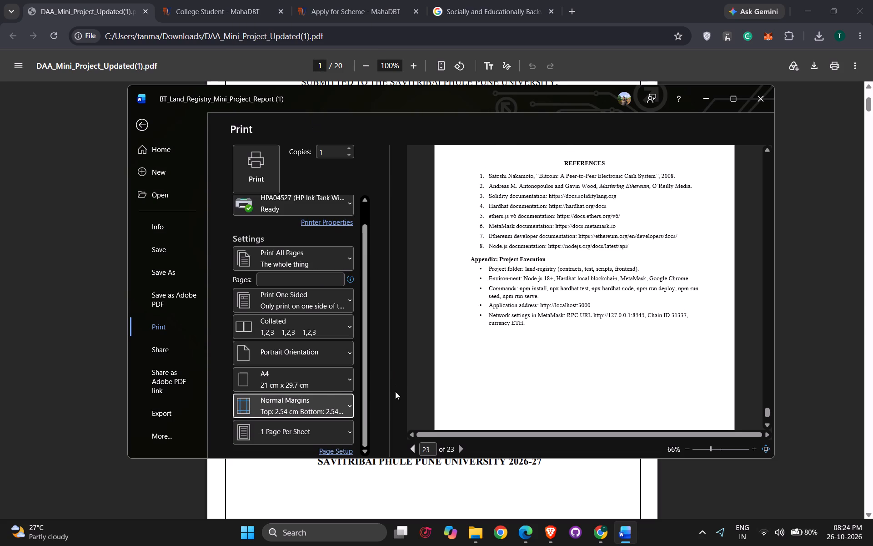
# Set the page margins to the Last Custom Setting preset, 1.2 cm on all sides.
pyautogui.click(326, 403)
pyautogui.scroll(2, 302, 262)
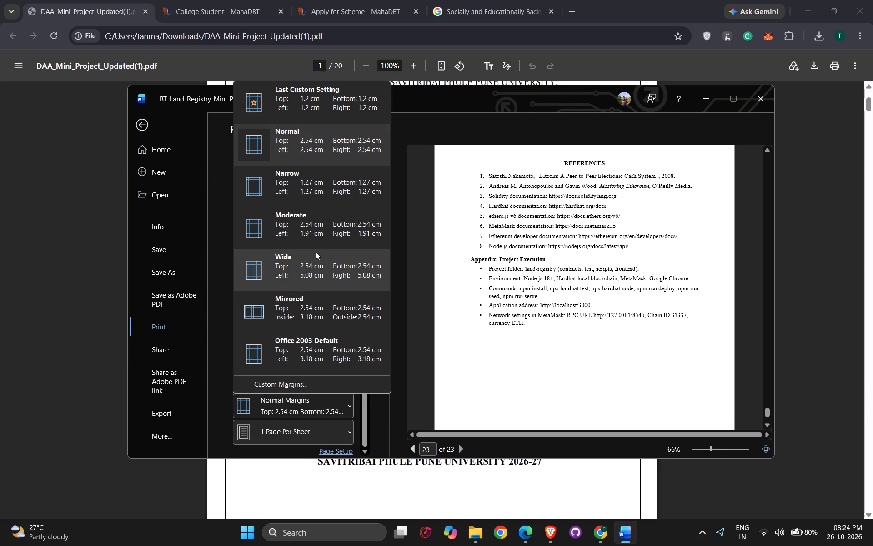
pyautogui.click(304, 403)
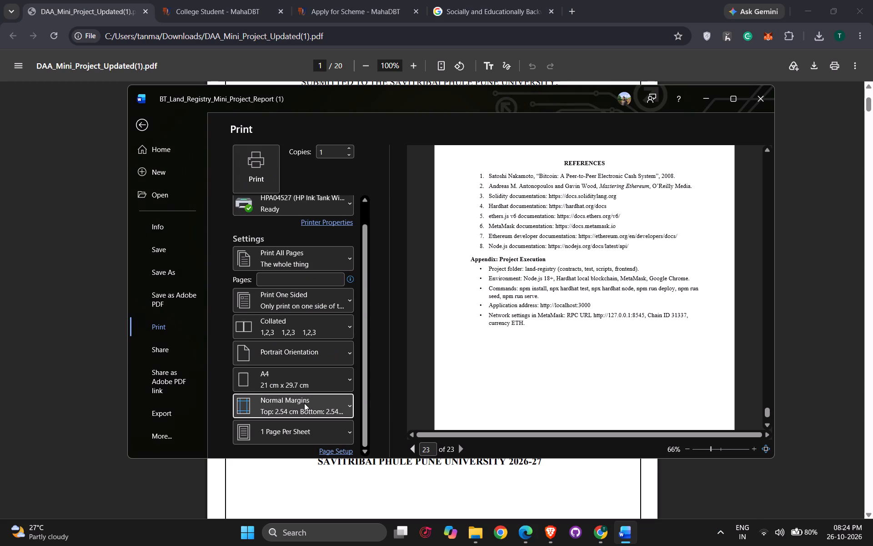
pyautogui.click(312, 406)
pyautogui.scroll(3, 313, 263)
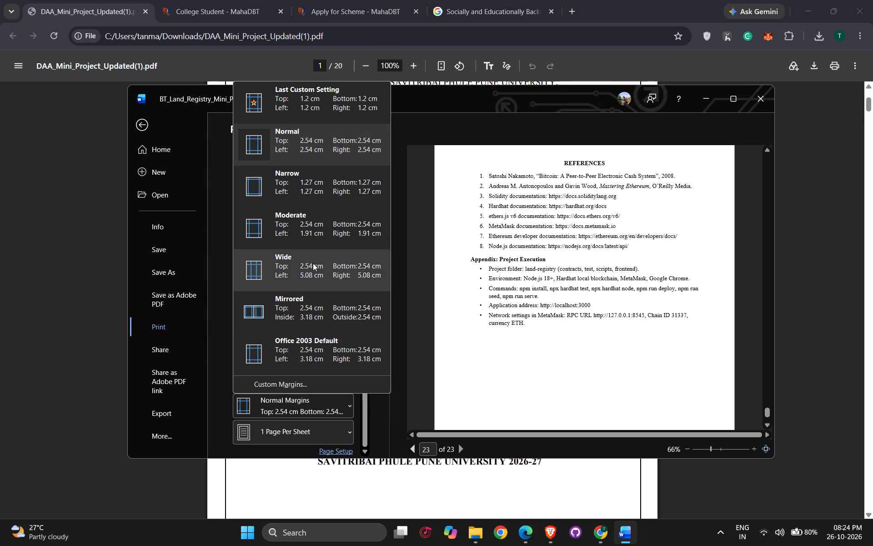
pyautogui.click(328, 113)
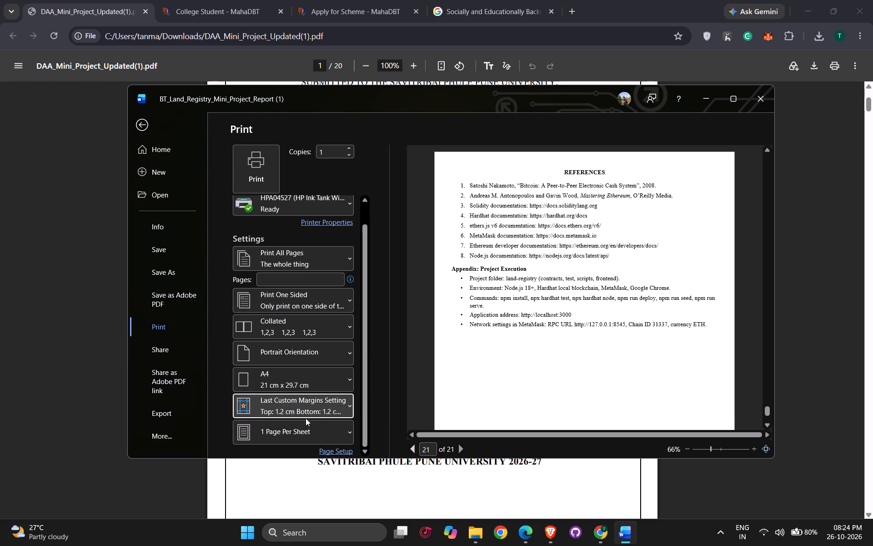
# Set the page margins to the Normal preset, 2.54 cm on all sides.
pyautogui.scroll(9, 523, 370)
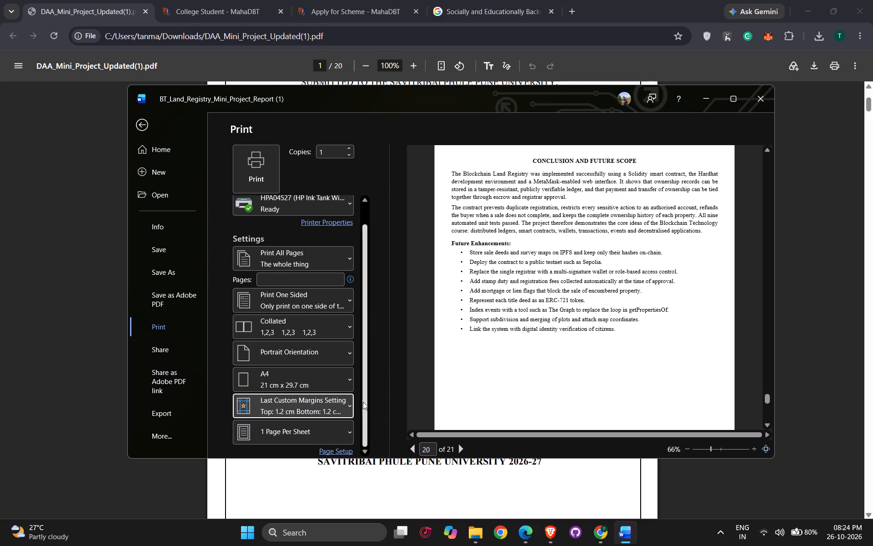
pyautogui.click(340, 403)
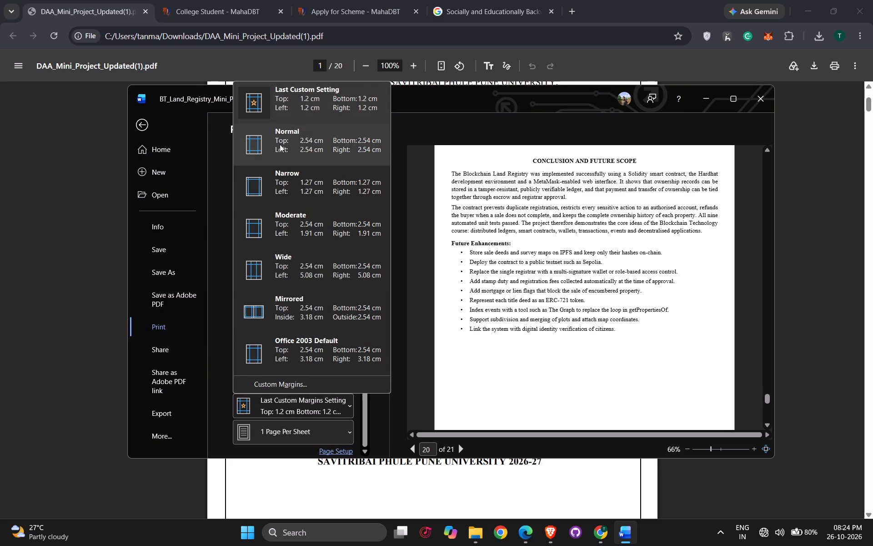
pyautogui.click(280, 144)
# Check the cover page in the print preview with the Normal margins and review the pages-per-sheet options.
pyautogui.scroll(4, 766, 349)
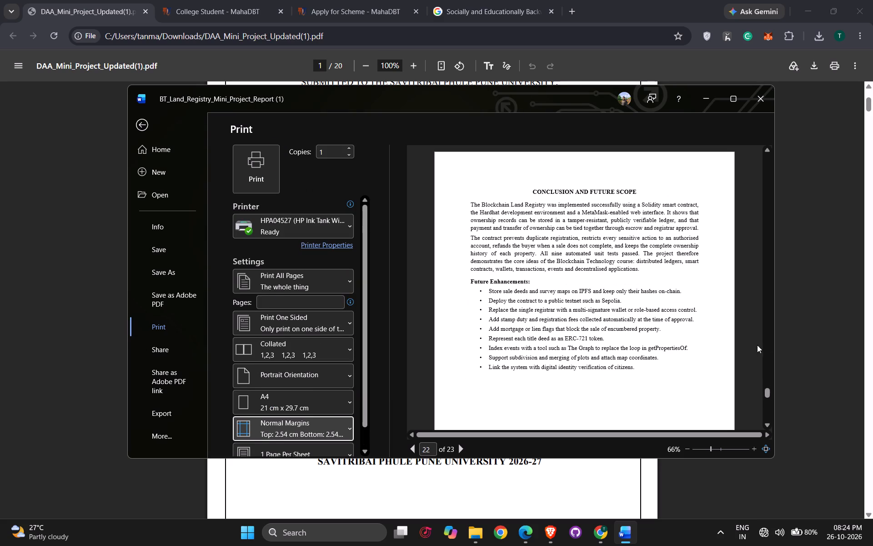
pyautogui.scroll(7, 757, 345)
pyautogui.moveTo(768, 389); pyautogui.dragTo(748, 189)
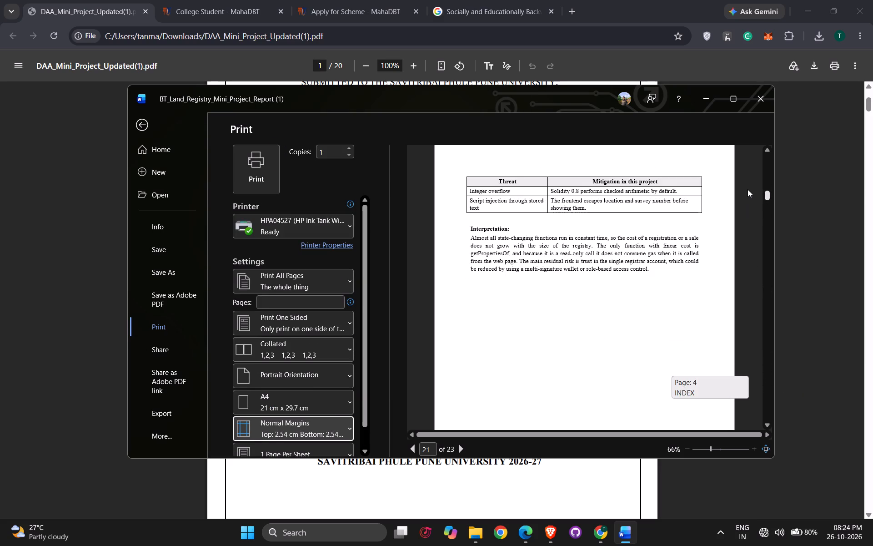
pyautogui.moveTo(748, 189); pyautogui.dragTo(748, 160)
pyautogui.scroll(-4, 631, 265)
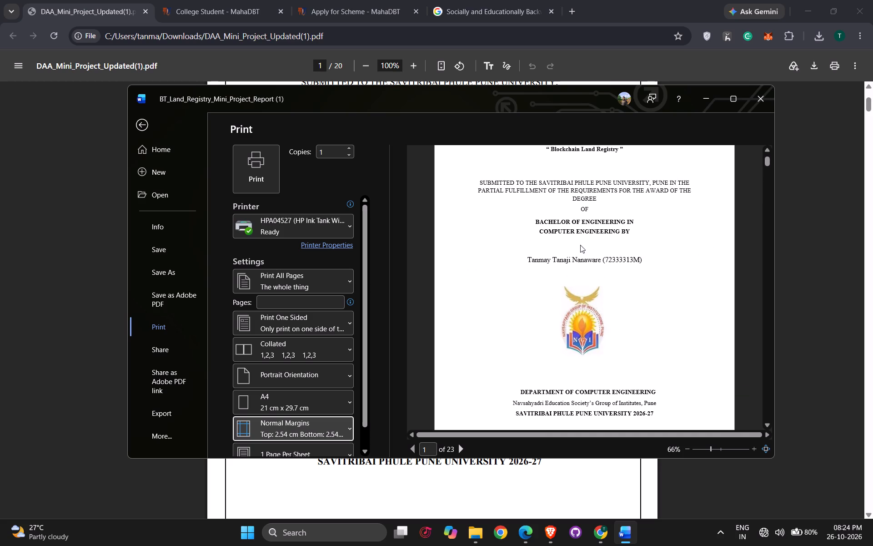
pyautogui.scroll(-2, 293, 390)
pyautogui.click(316, 430)
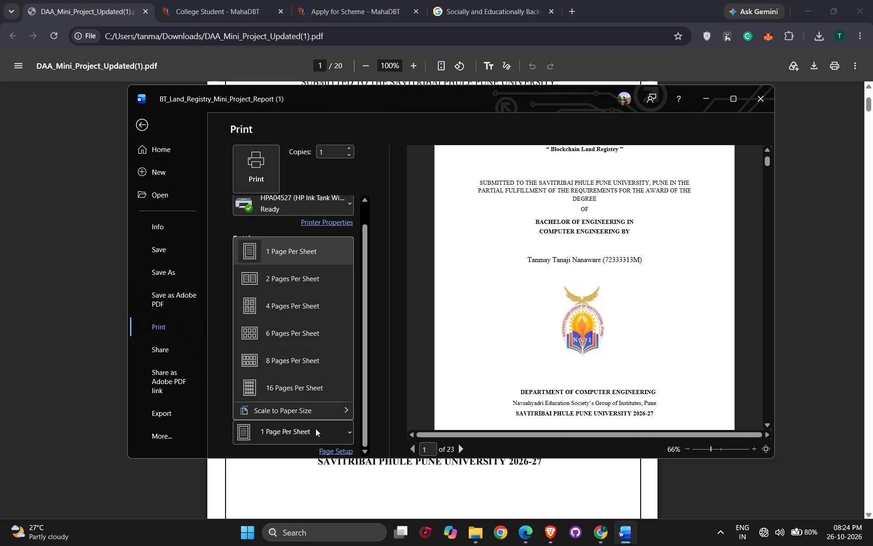
pyautogui.click(316, 427)
pyautogui.scroll(-4, 297, 365)
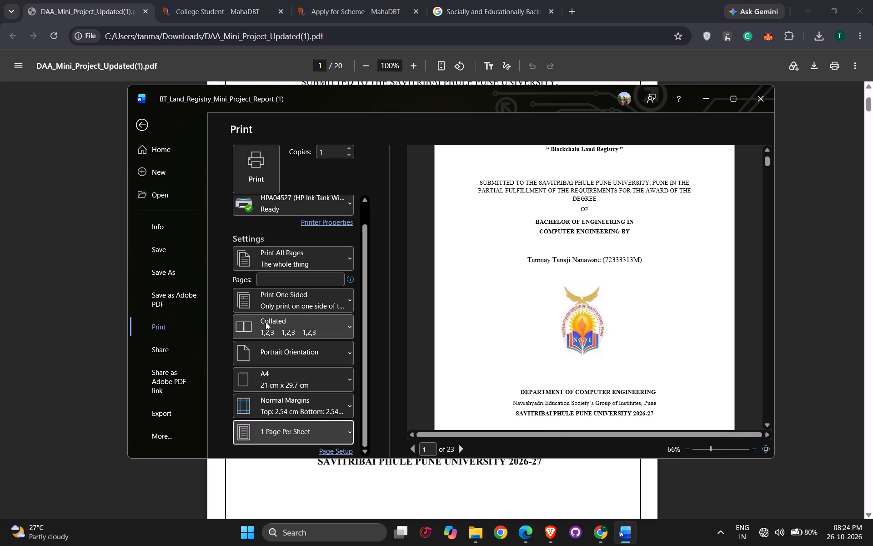
pyautogui.scroll(-6, 281, 308)
# Review the margin, paper, layout and multiple-pages settings in Page Setup, leaving without applying changes.
pyautogui.click(340, 455)
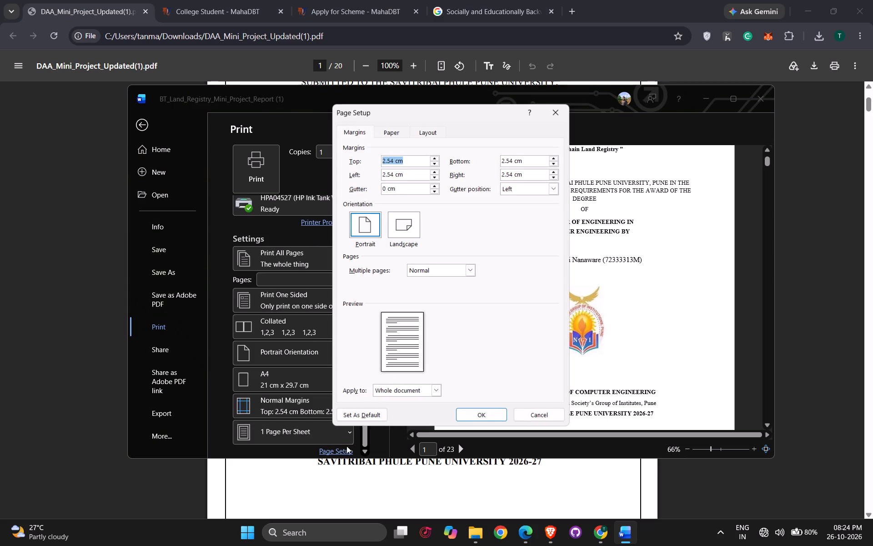
pyautogui.click(425, 136)
pyautogui.click(400, 135)
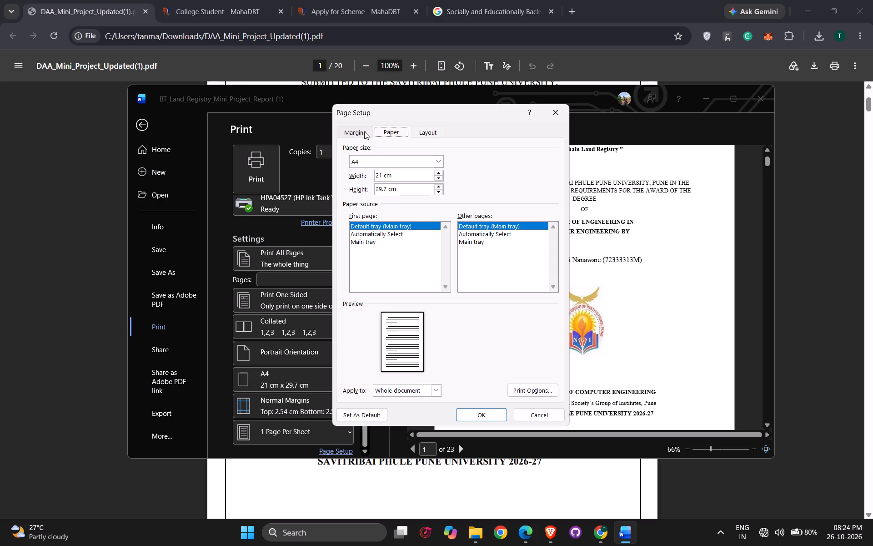
pyautogui.click(364, 131)
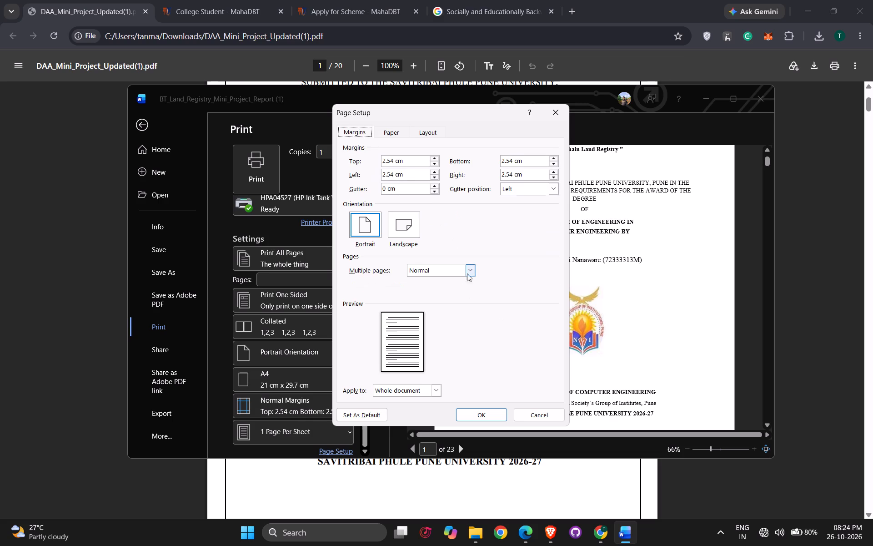
pyautogui.click(471, 272)
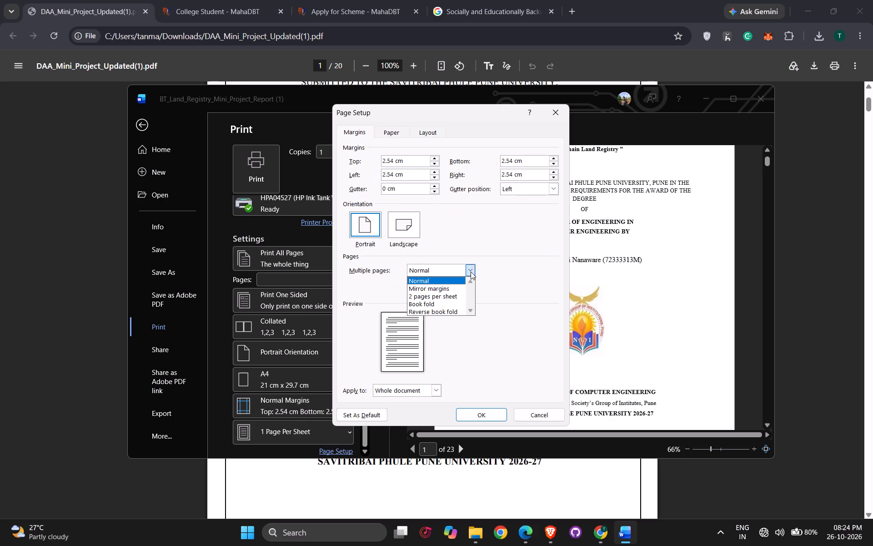
pyautogui.click(471, 272)
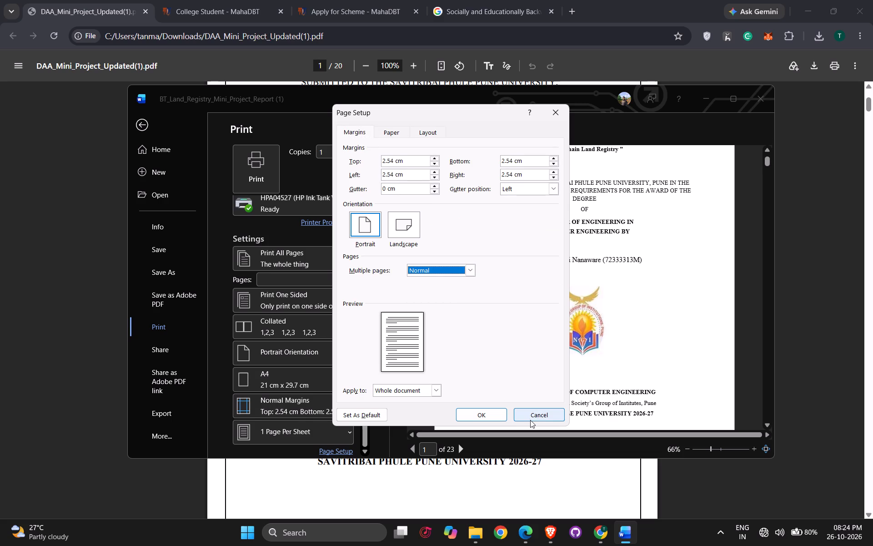
pyautogui.click(531, 419)
# Set the HP Ink Tank printer's color option to Black & White in its document properties.
pyautogui.scroll(-1, 346, 418)
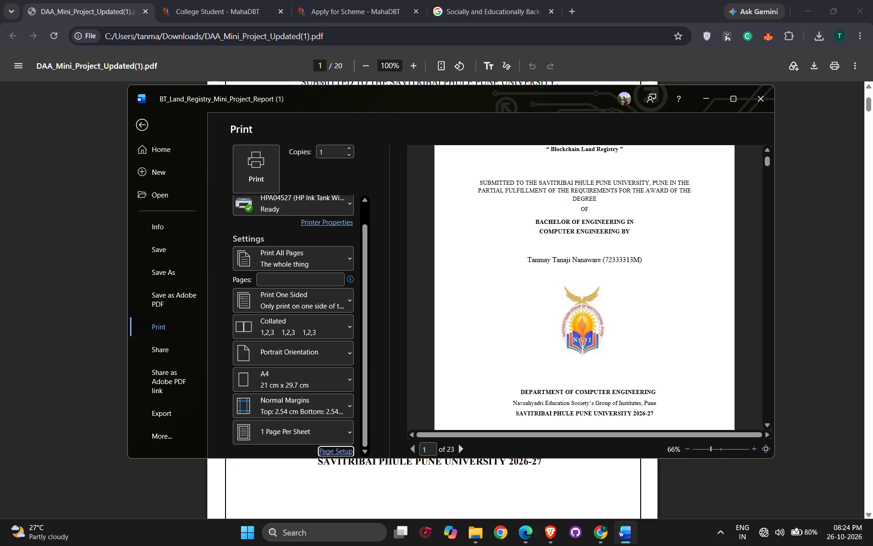
pyautogui.click(326, 222)
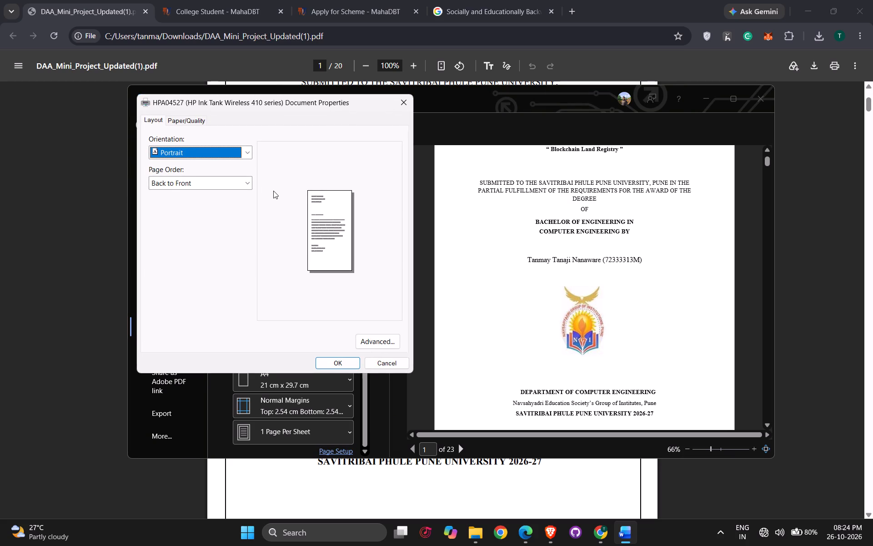
pyautogui.click(241, 184)
pyautogui.click(241, 184)
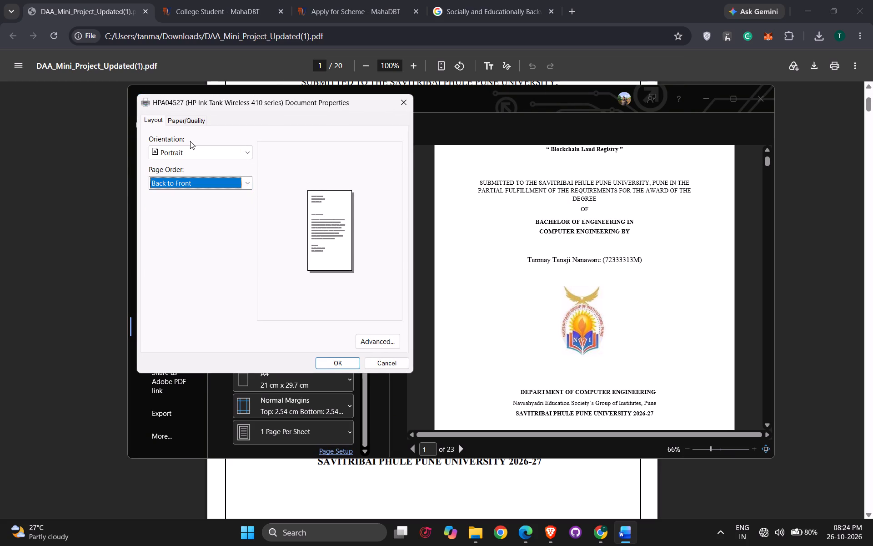
pyautogui.click(176, 119)
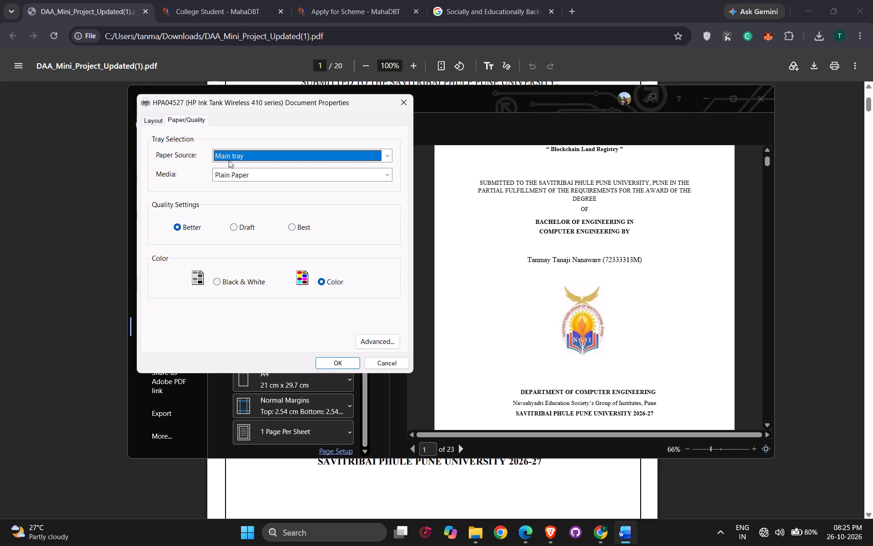
pyautogui.click(236, 178)
pyautogui.click(236, 178)
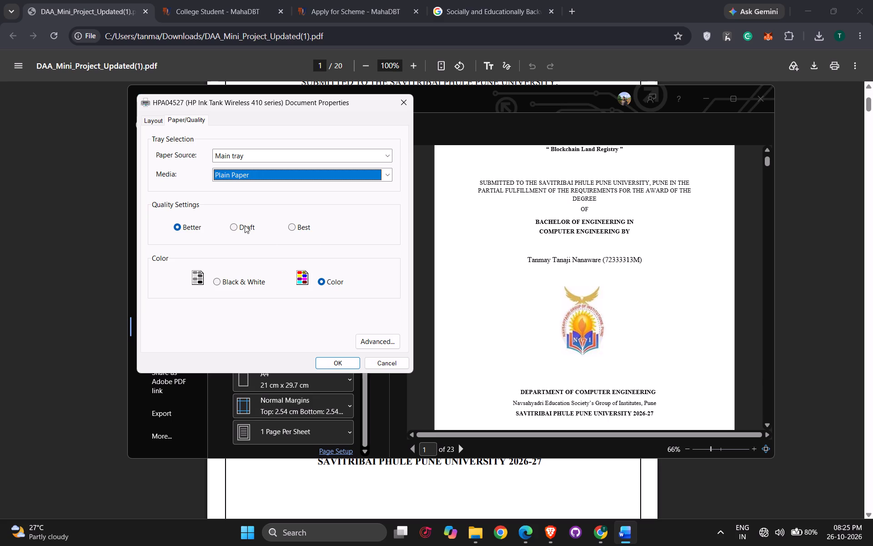
pyautogui.click(251, 278)
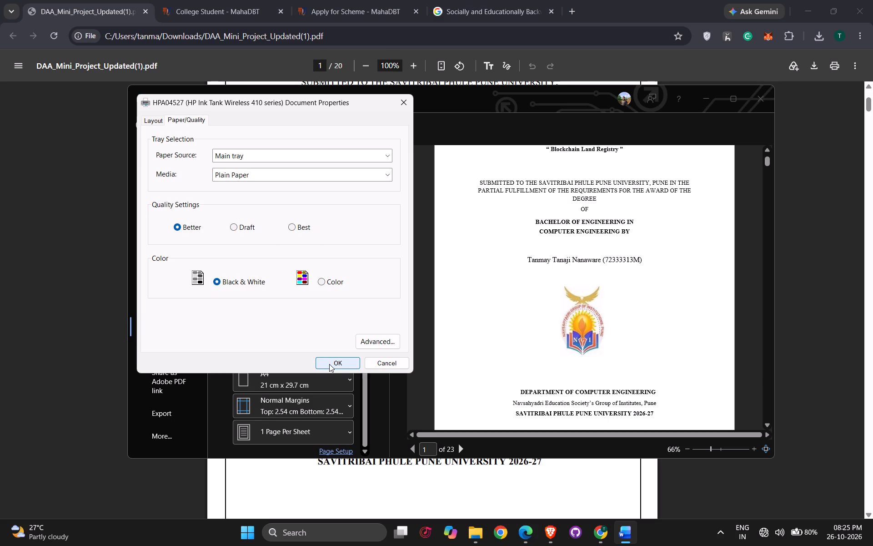
# Apply the Black & White color option in the HP Ink Tank printer's document properties.
pyautogui.click(329, 364)
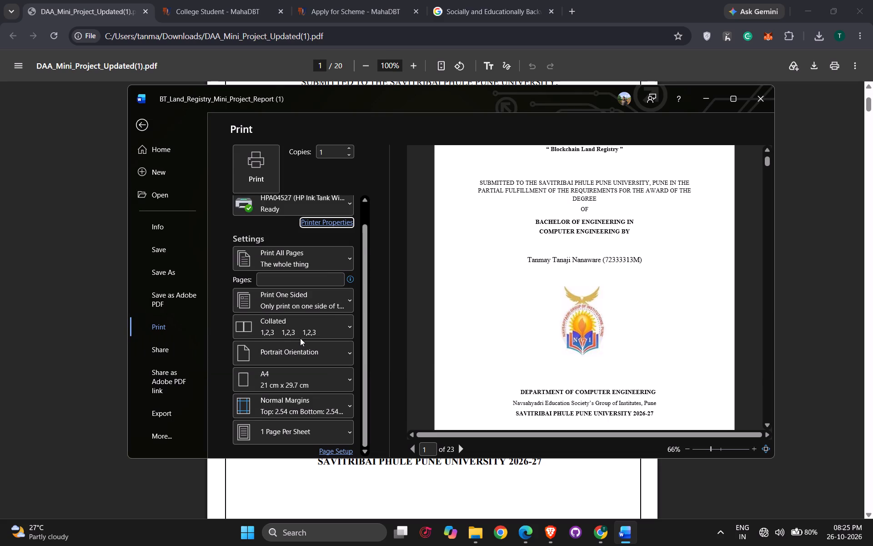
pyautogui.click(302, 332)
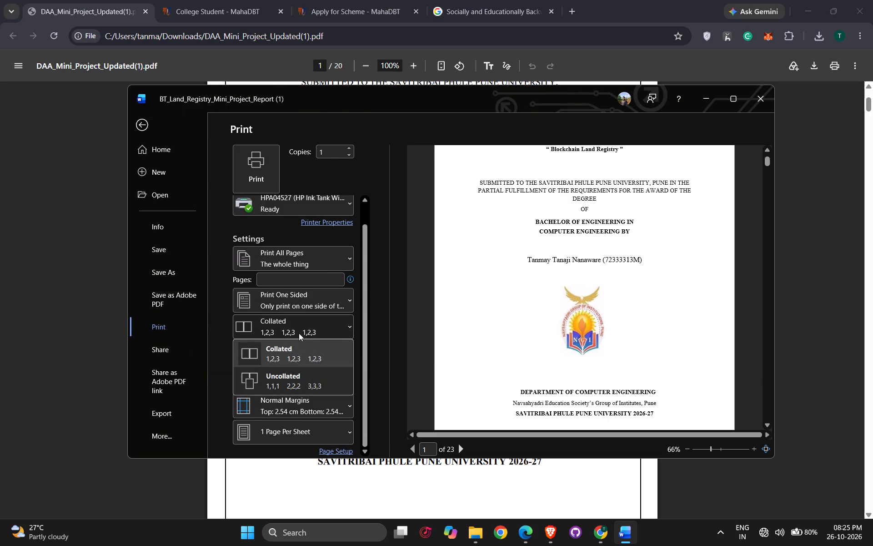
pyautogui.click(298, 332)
# Set the print range to pages 3-23, starting at the index page, and send the report to the HP Ink Tank printer.
pyautogui.click(296, 278)
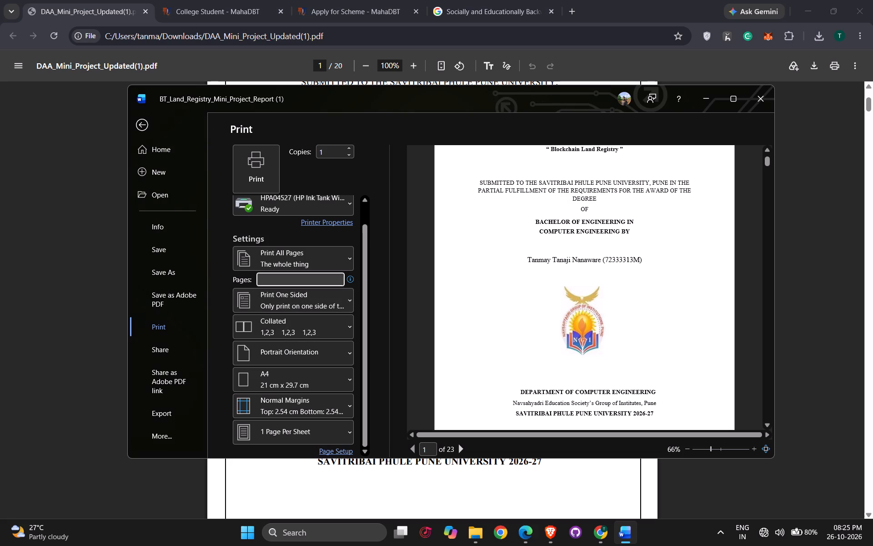
pyautogui.scroll(-9, 675, 250)
pyautogui.scroll(2, 662, 252)
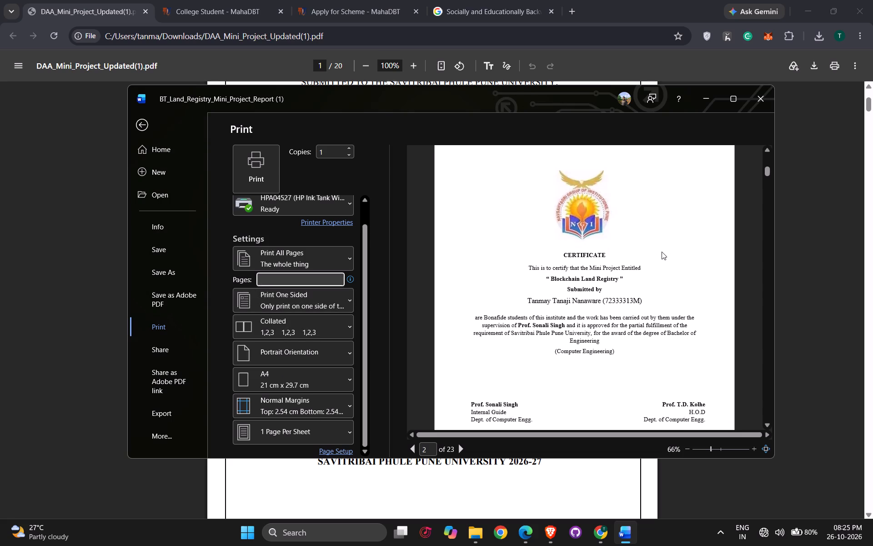
pyautogui.scroll(7, 662, 252)
pyautogui.scroll(-17, 617, 263)
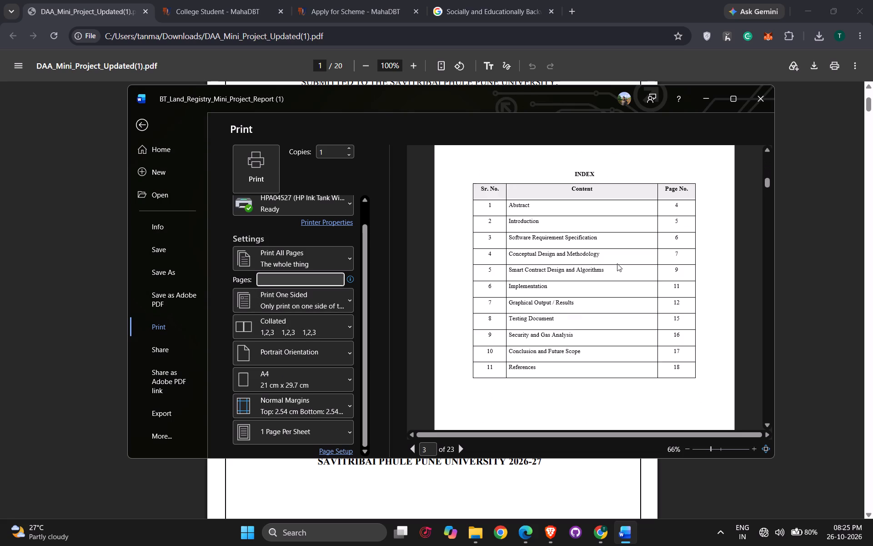
pyautogui.scroll(-3, 617, 263)
pyautogui.scroll(4, 617, 263)
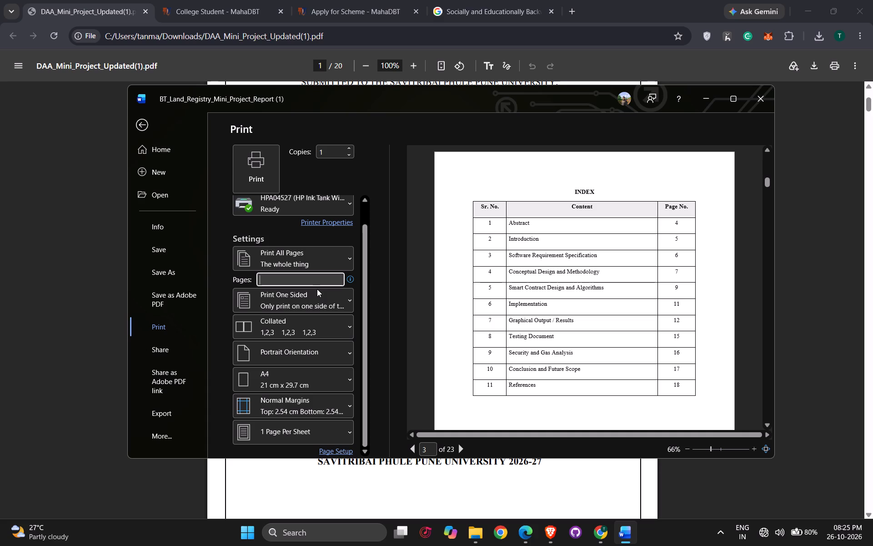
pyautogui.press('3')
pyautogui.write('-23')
pyautogui.click(347, 279)
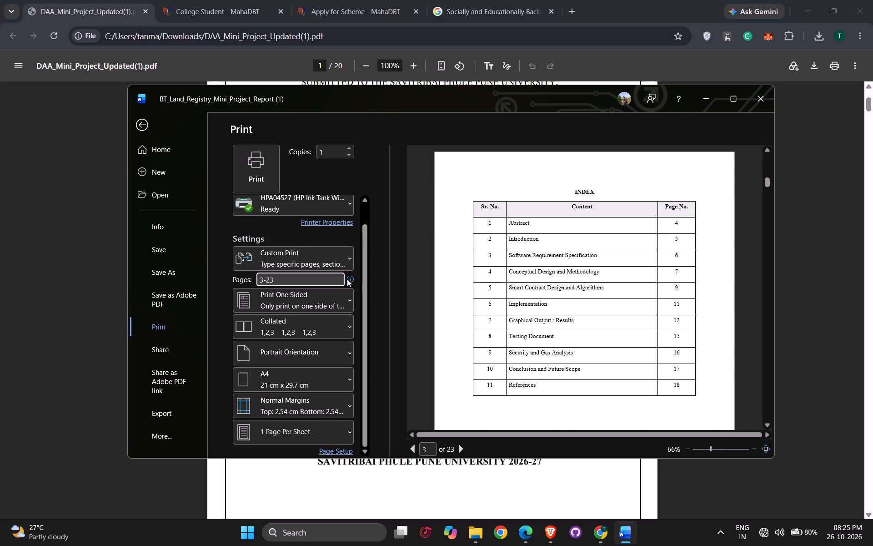
pyautogui.click(350, 280)
pyautogui.click(334, 280)
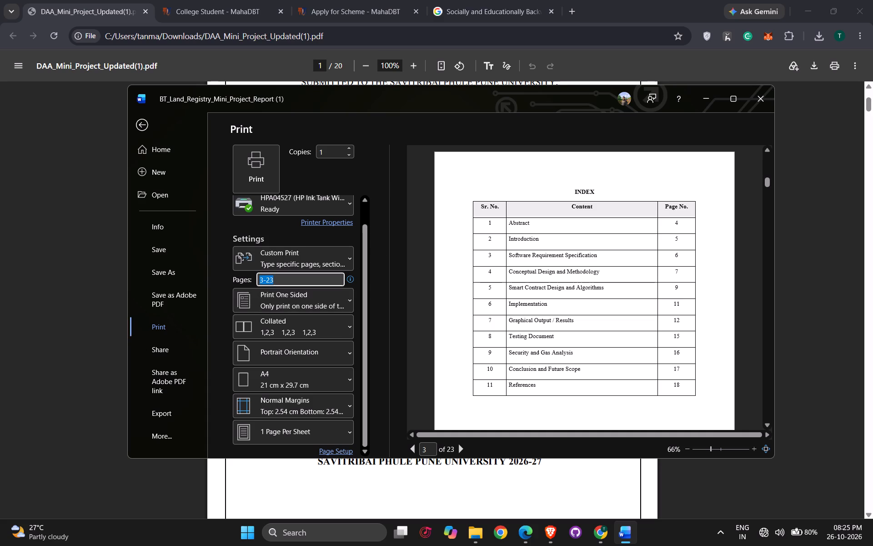
pyautogui.click(321, 281)
pyautogui.press('Return')
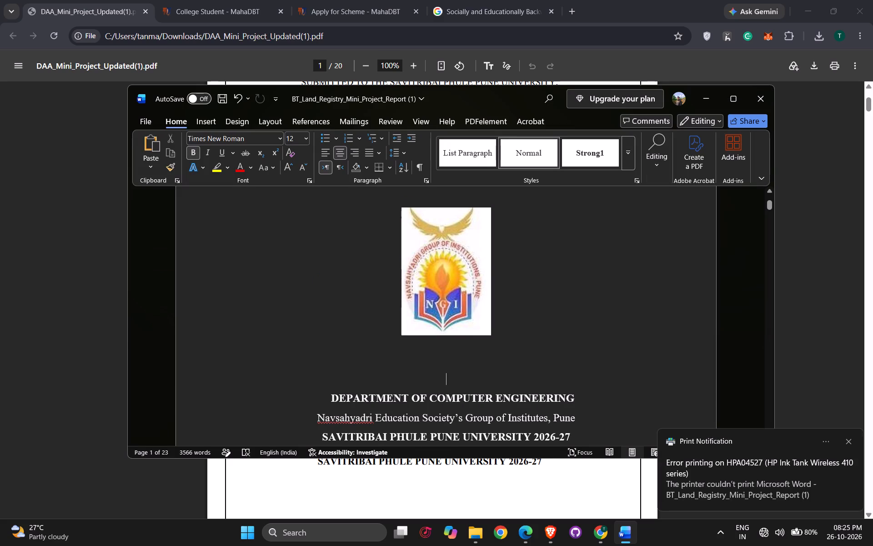
# Open the HP Ink Tank printer's queue to check the report's print job.
pyautogui.click(748, 496)
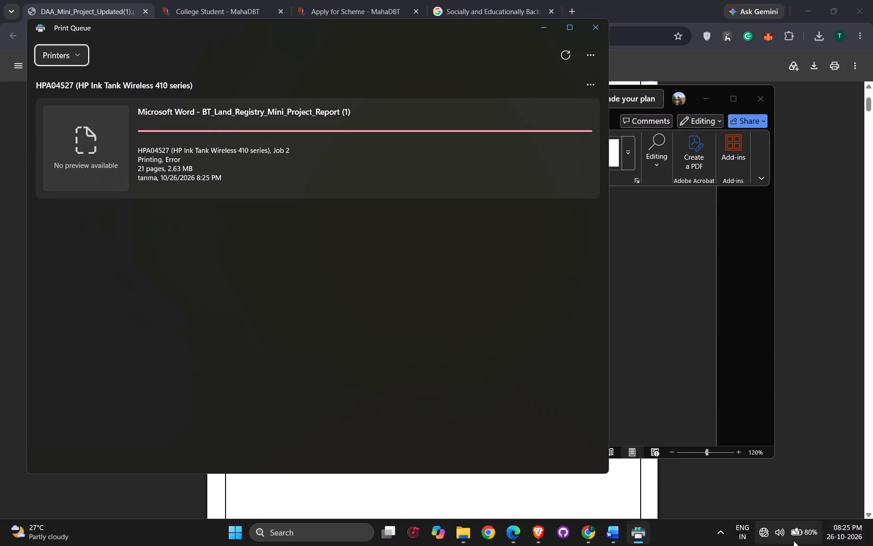
# Connect the computer to the printer's Wi-Fi network, DIRECT-27-HP Ink Tank Wireless.
pyautogui.click(793, 541)
pyautogui.click(704, 322)
pyautogui.click(738, 367)
pyautogui.click(797, 406)
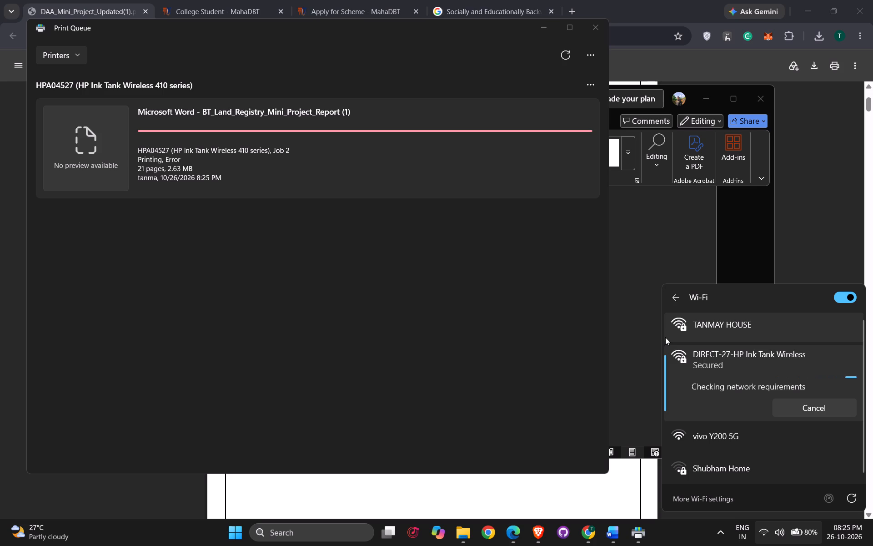
pyautogui.rightClick(709, 316)
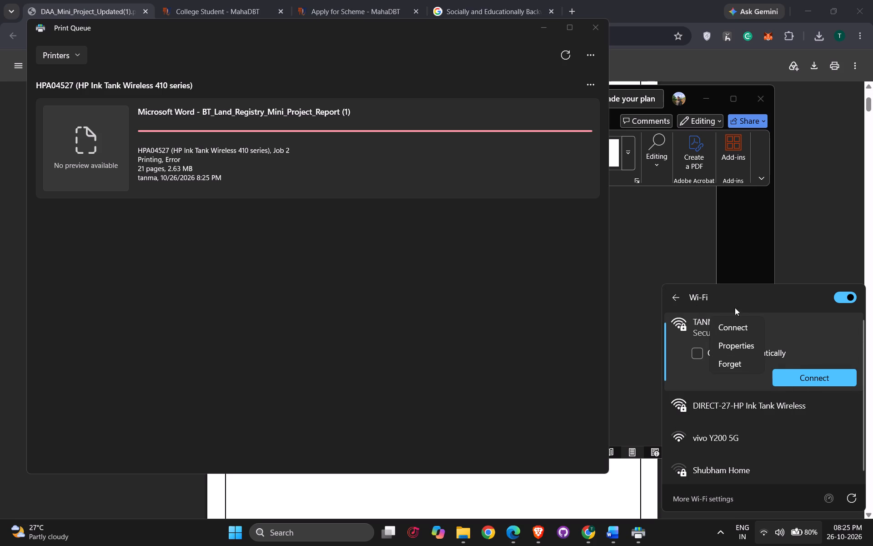
pyautogui.click(703, 409)
pyautogui.click(704, 406)
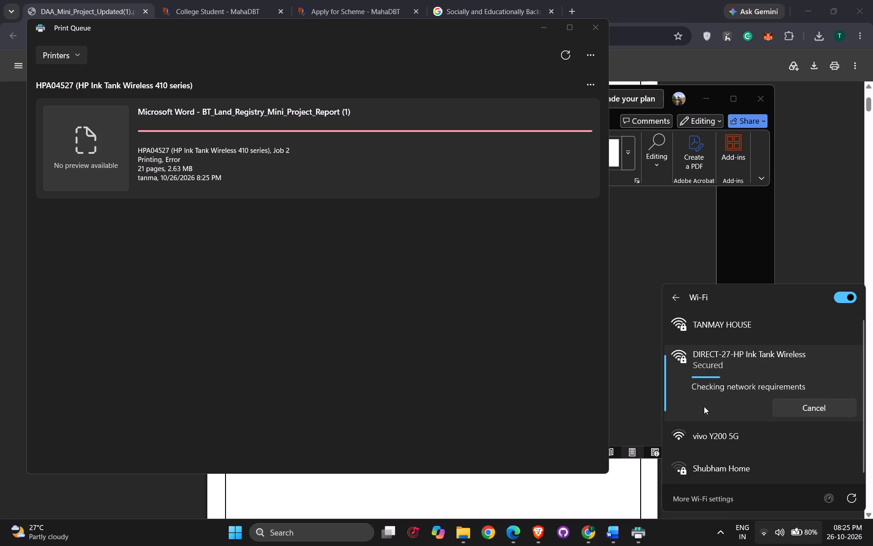
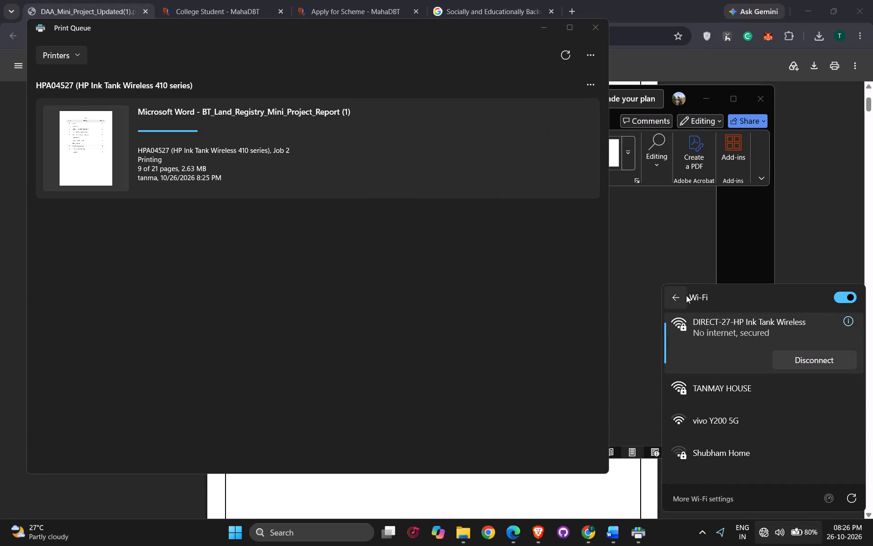
# Examine the available Wi-Fi networks and the connection options of the vivo Y200 5G network, without connecting.
pyautogui.rightClick(726, 414)
pyautogui.scroll(-3, 713, 364)
pyautogui.scroll(-4, 731, 399)
pyautogui.scroll(1, 734, 435)
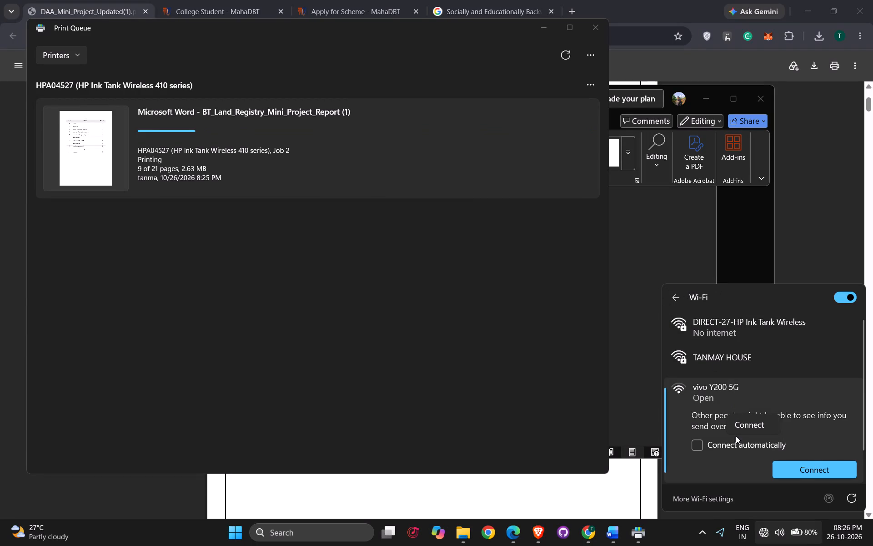
pyautogui.scroll(2, 736, 436)
pyautogui.scroll(-4, 736, 436)
pyautogui.click(815, 228)
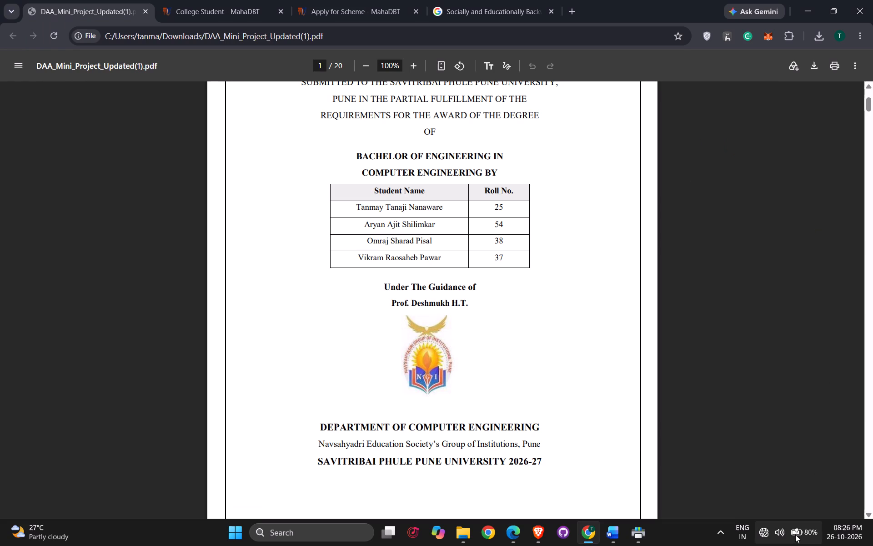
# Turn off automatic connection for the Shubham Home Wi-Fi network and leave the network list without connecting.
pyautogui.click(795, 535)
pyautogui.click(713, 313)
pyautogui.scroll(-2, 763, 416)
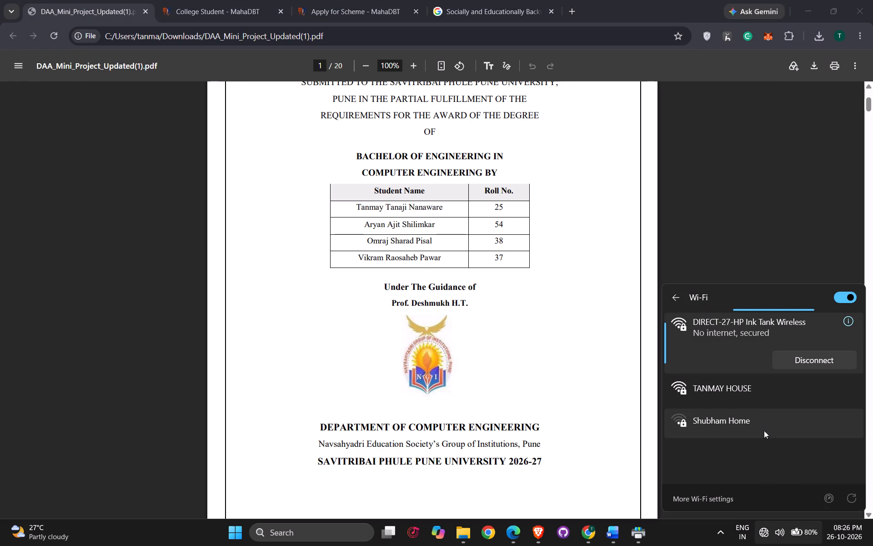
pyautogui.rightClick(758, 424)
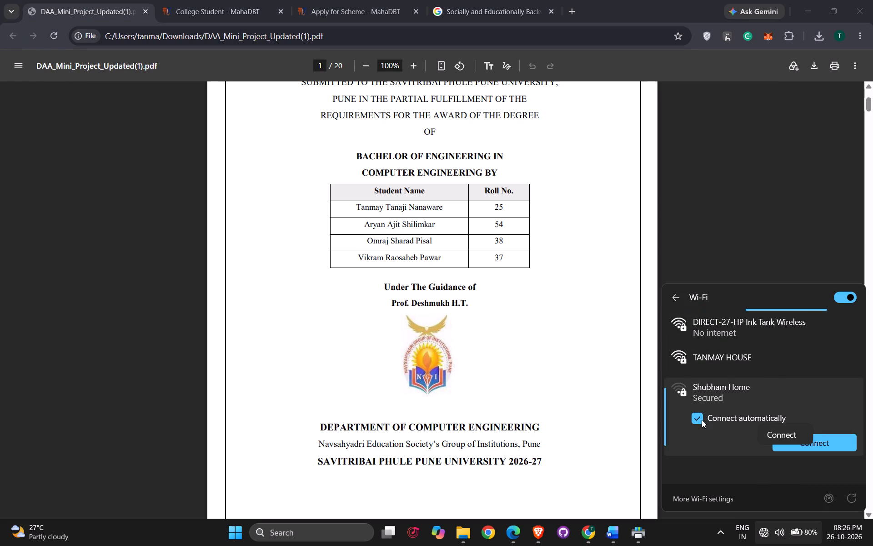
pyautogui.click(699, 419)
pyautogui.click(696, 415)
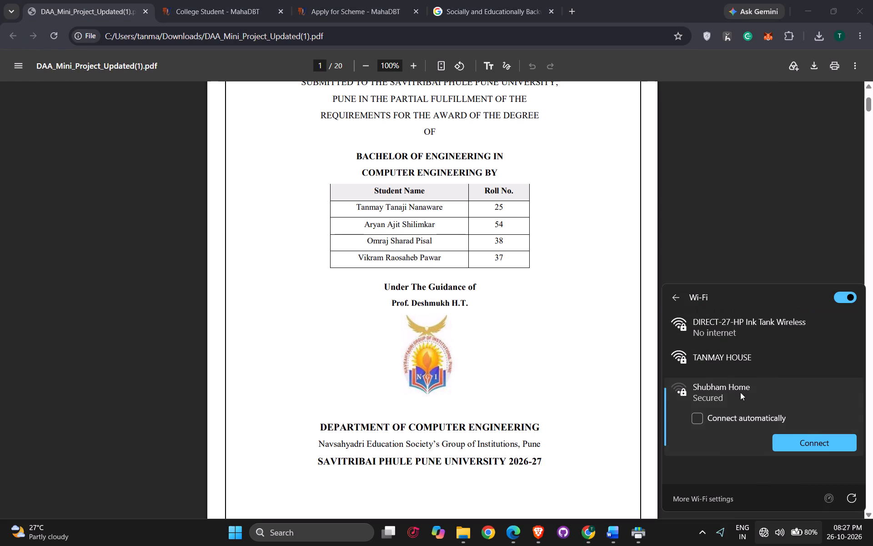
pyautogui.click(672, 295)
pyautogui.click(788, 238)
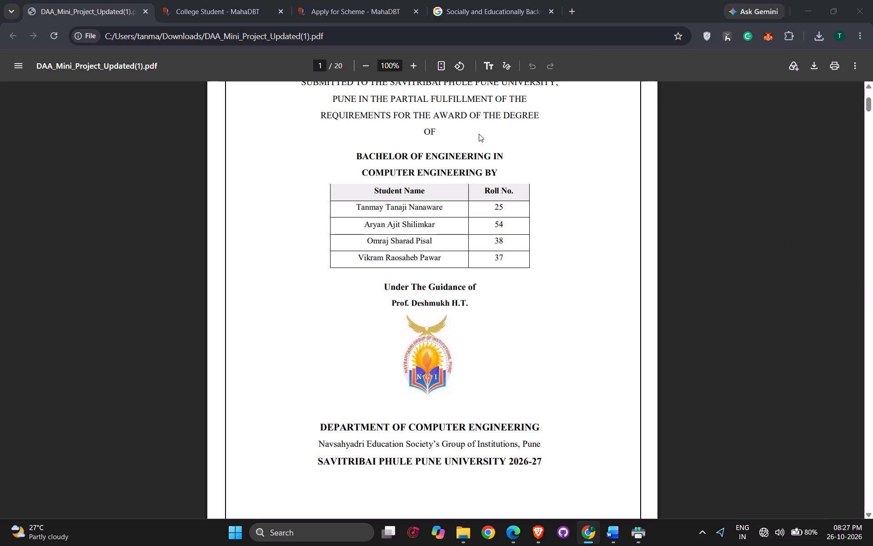
# Look over the cover page of the DAA mini project PDF and minimize its browser window to return to the print queue.
pyautogui.scroll(3, 457, 111)
pyautogui.scroll(4, 349, 165)
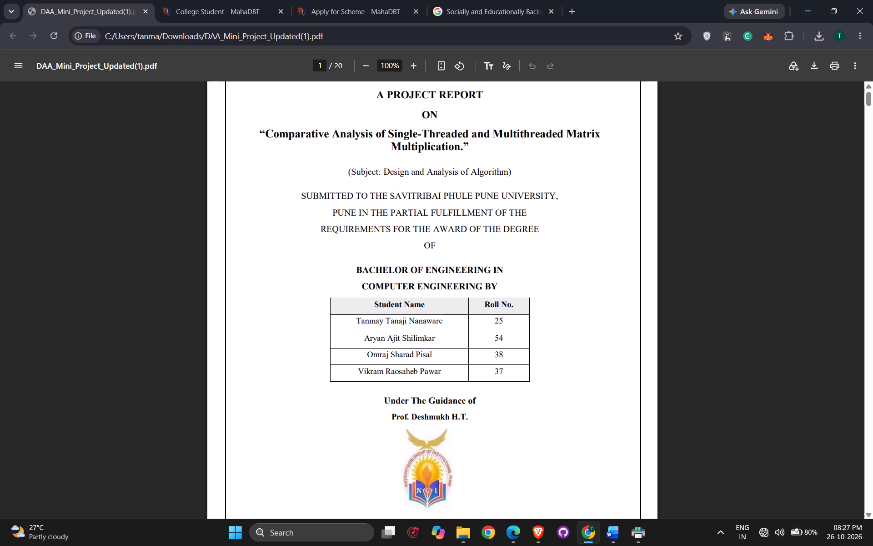
pyautogui.click(505, 328)
pyautogui.scroll(-1, 501, 217)
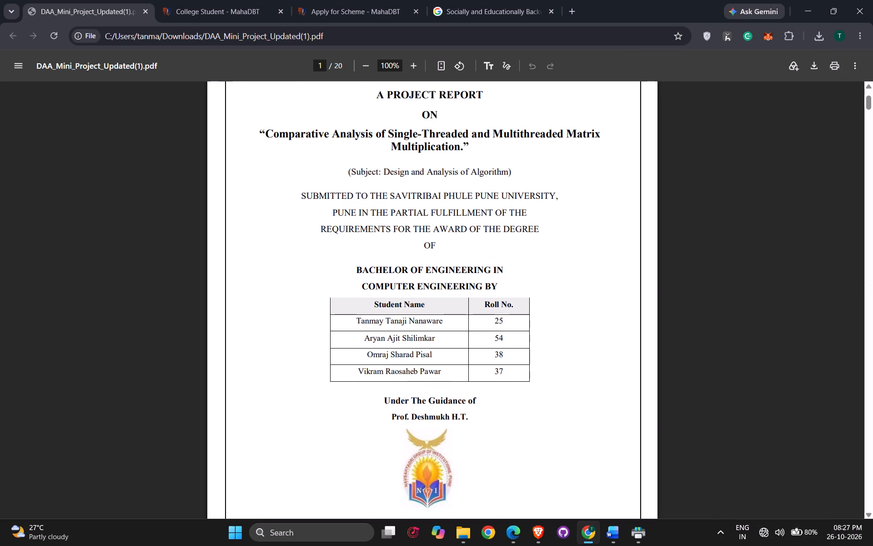
pyautogui.scroll(-1, 499, 219)
pyautogui.scroll(4, 499, 219)
pyautogui.click(805, 5)
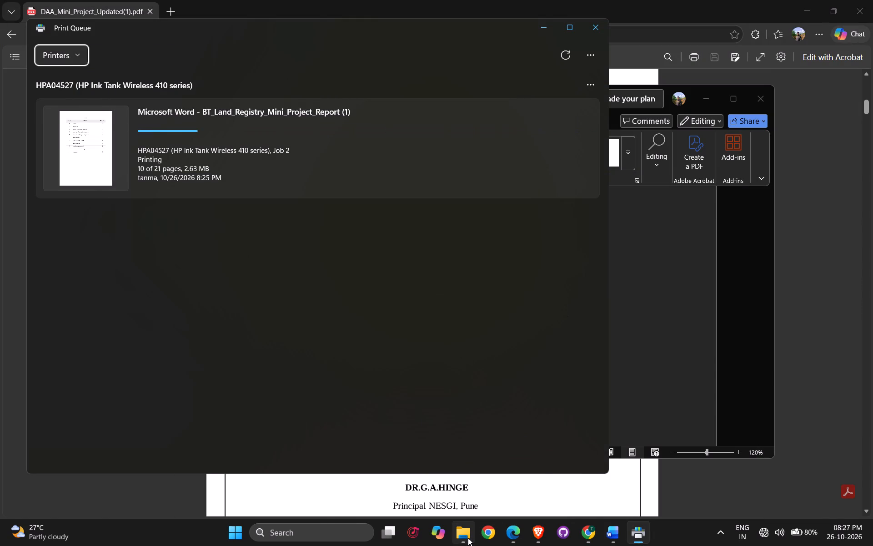
# Open the DAA_Mini_Project_Updated(1) PDF from Downloads in Word and enable editing of the converted document.
pyautogui.click(467, 538)
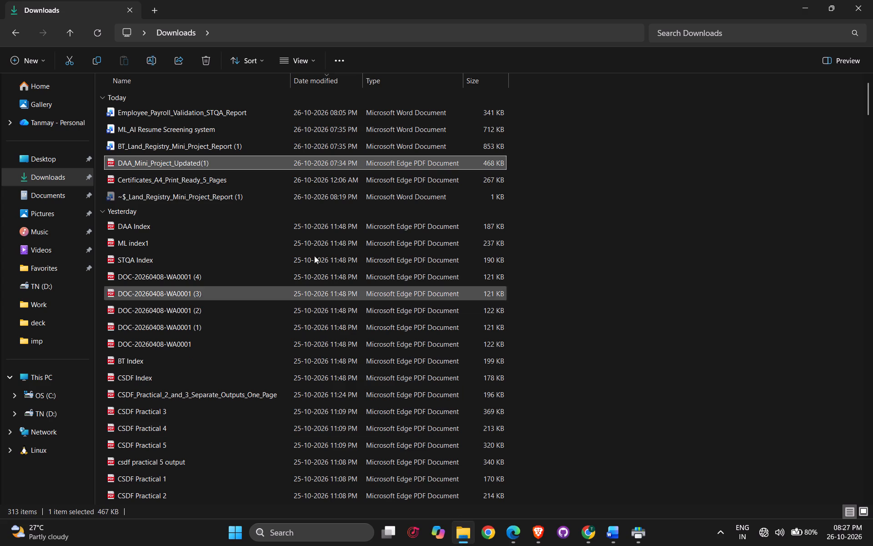
pyautogui.rightClick(292, 159)
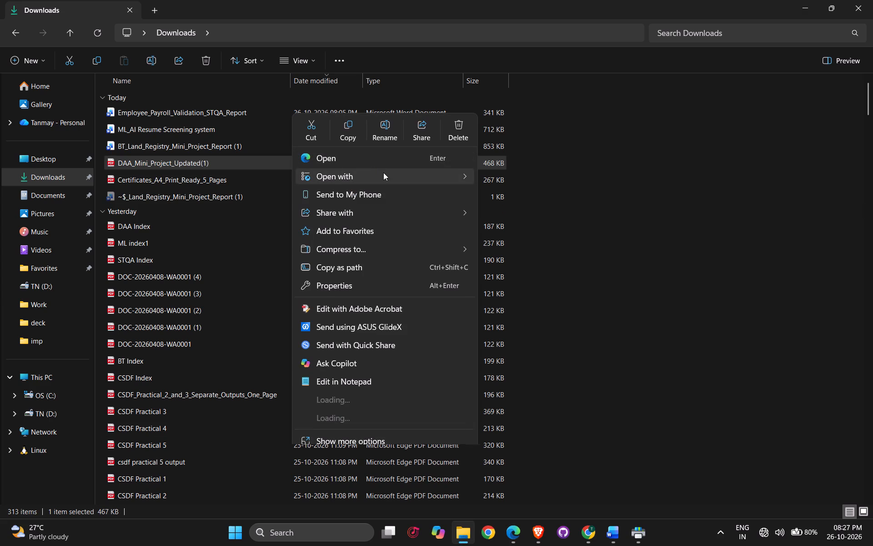
pyautogui.click(383, 172)
pyautogui.click(443, 178)
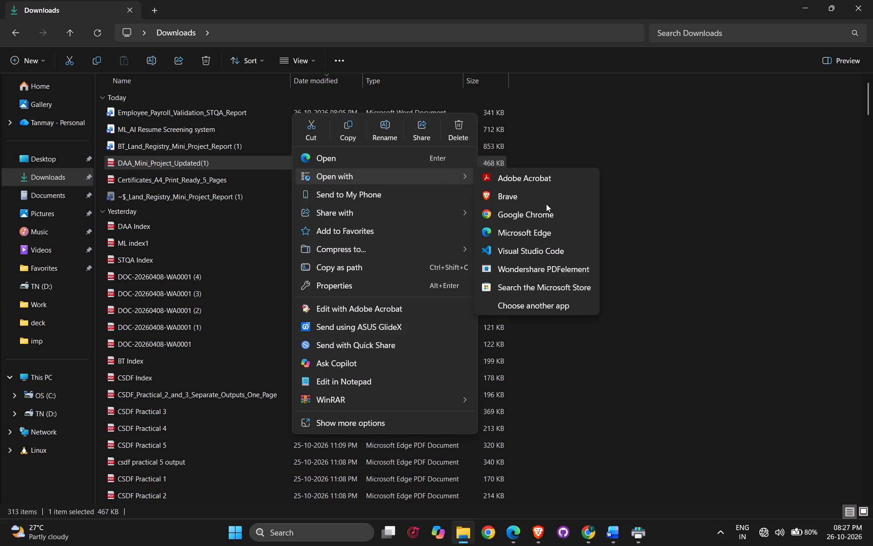
pyautogui.click(552, 303)
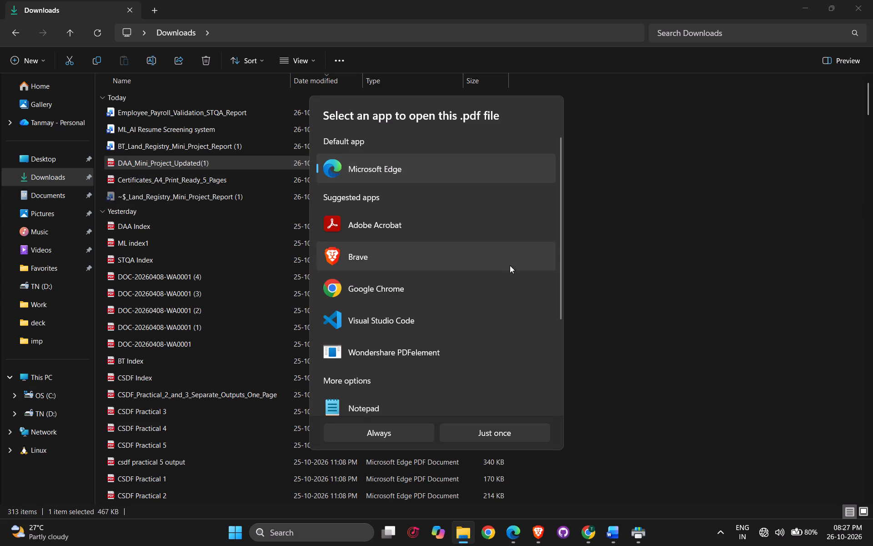
pyautogui.scroll(-4, 408, 323)
pyautogui.click(409, 334)
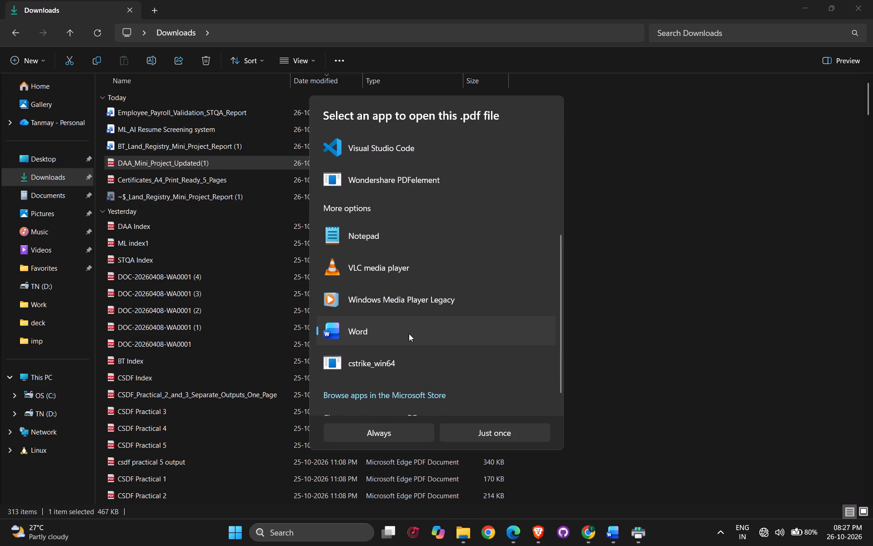
pyautogui.doubleClick(409, 334)
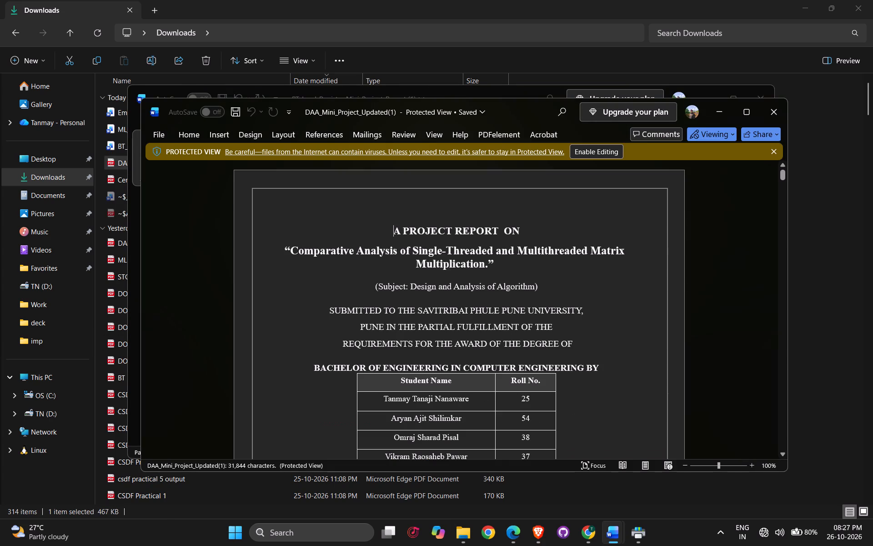
pyautogui.scroll(-1, 515, 270)
pyautogui.click(599, 157)
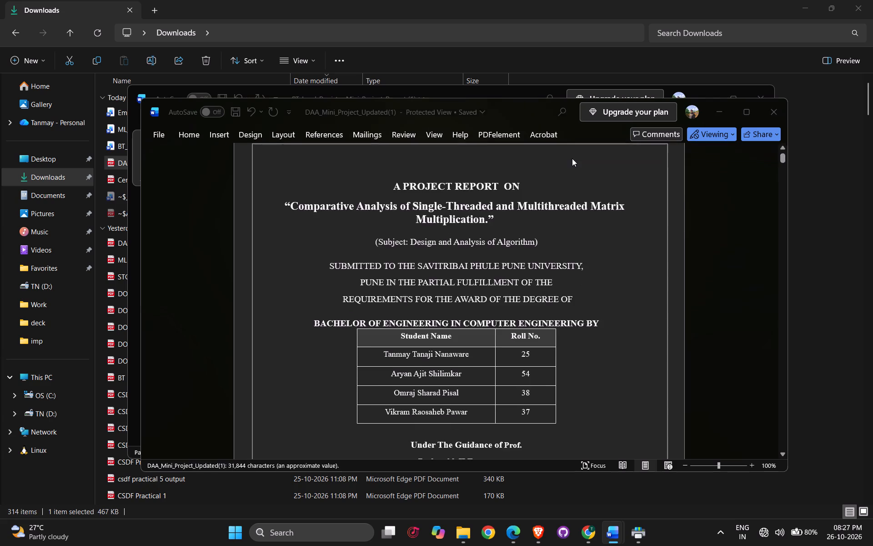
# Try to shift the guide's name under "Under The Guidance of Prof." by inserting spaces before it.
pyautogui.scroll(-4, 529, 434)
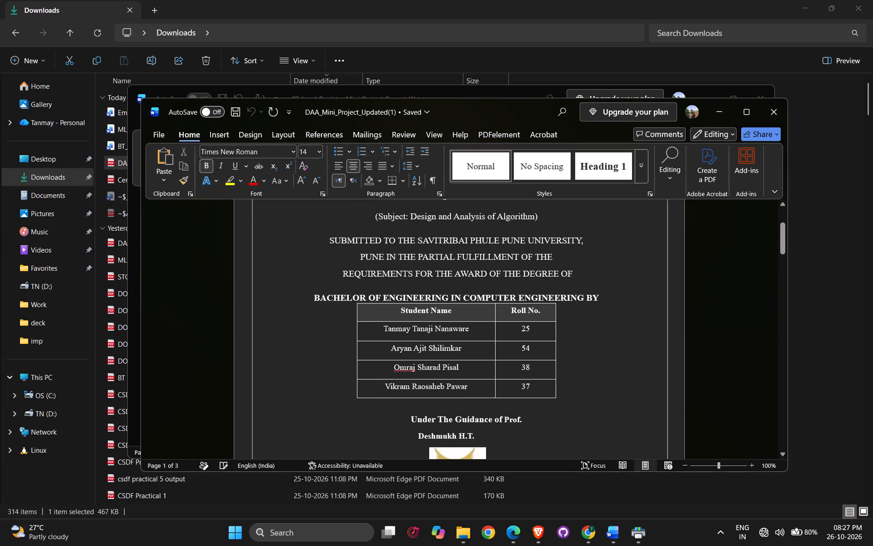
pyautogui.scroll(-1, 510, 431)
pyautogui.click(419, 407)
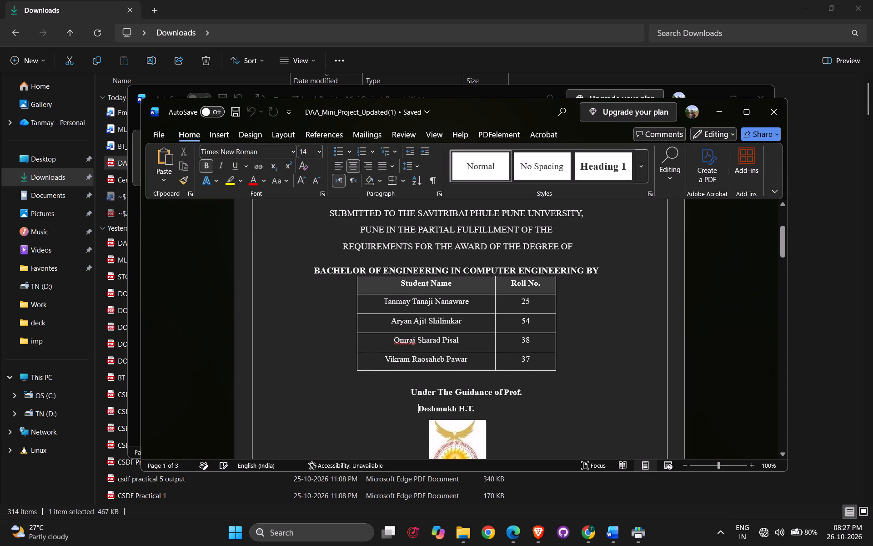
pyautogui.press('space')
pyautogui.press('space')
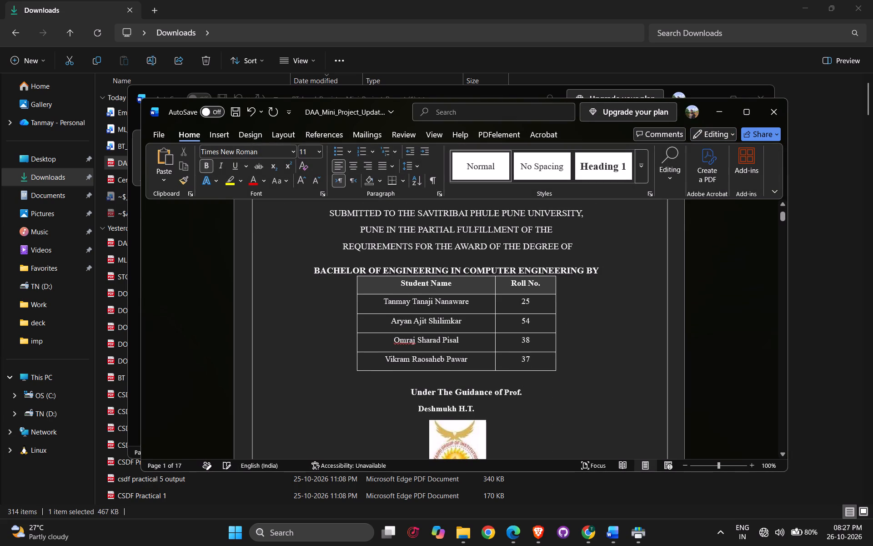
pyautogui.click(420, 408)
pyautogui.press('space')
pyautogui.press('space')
# Check the land registry report's printing progress in the print queue.
pyautogui.click(777, 526)
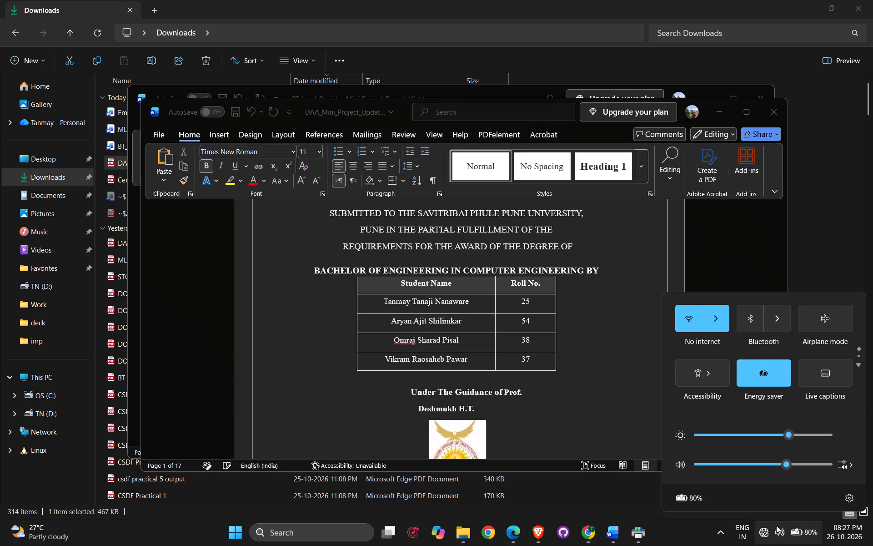
pyautogui.click(844, 216)
pyautogui.click(633, 532)
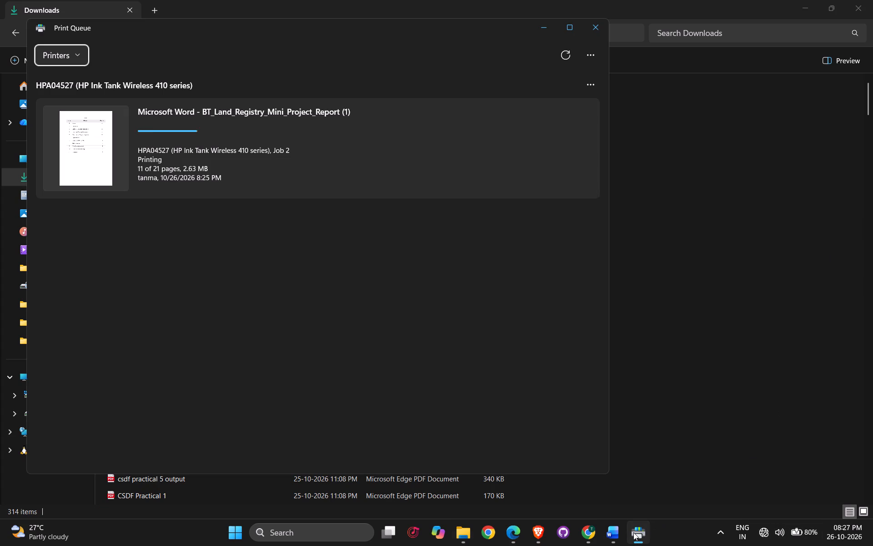
pyautogui.click(551, 25)
# Copy the student name and ID line from the cover page of the BT_Land_Registry_Mini_Project_Report document.
pyautogui.click(607, 532)
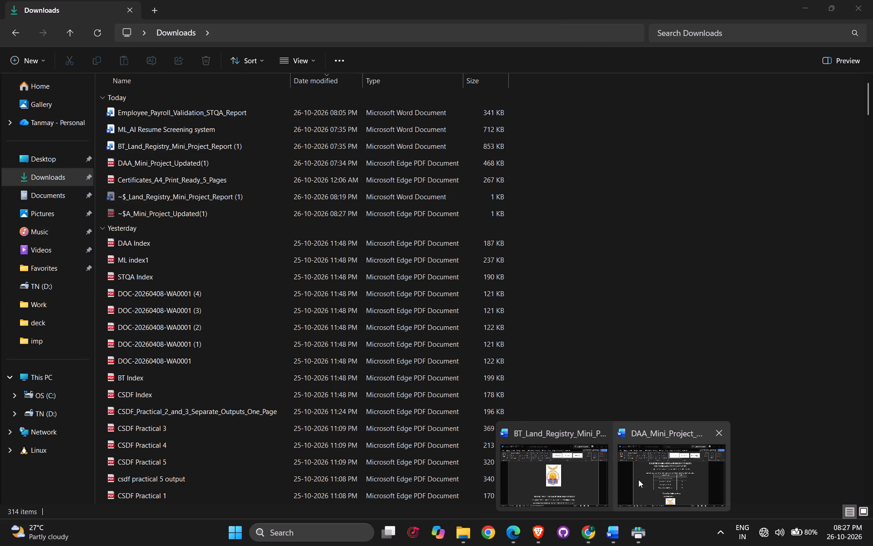
pyautogui.click(645, 477)
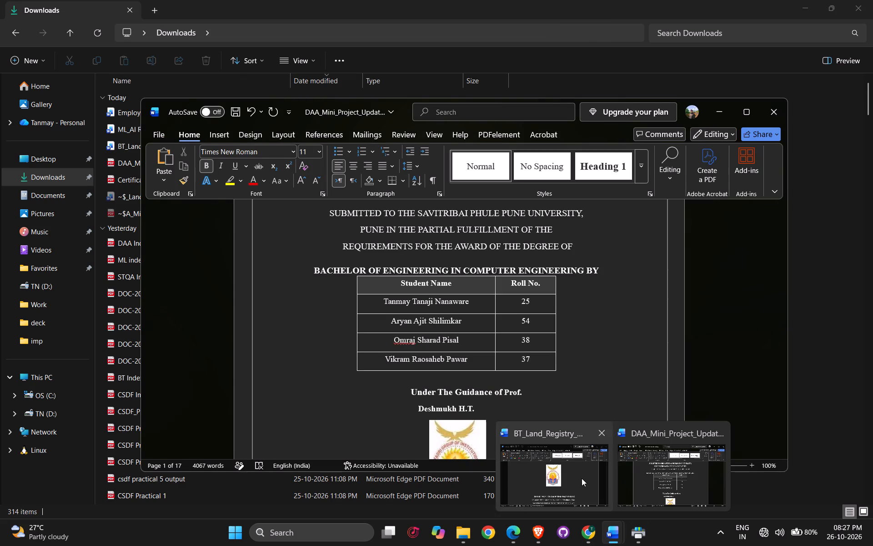
pyautogui.click(582, 478)
pyautogui.scroll(4, 461, 265)
pyautogui.moveTo(574, 288); pyautogui.dragTo(470, 293)
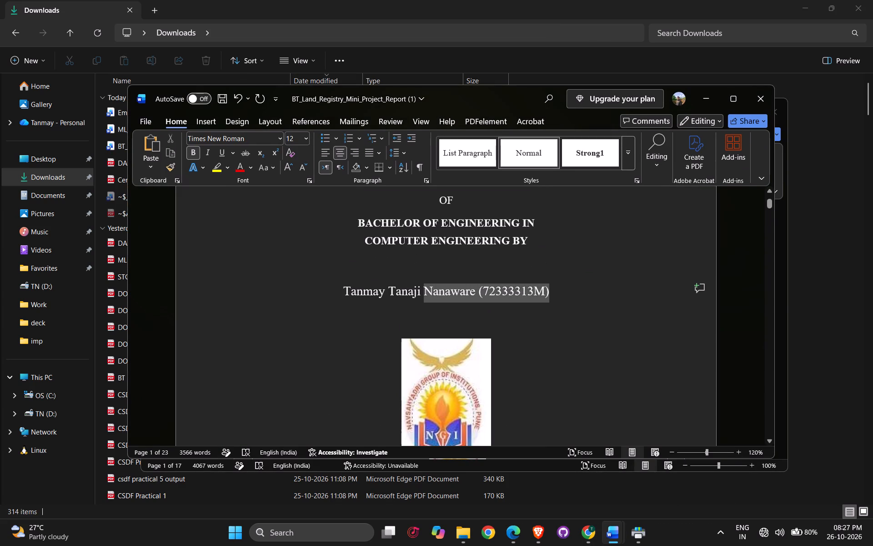
pyautogui.moveTo(470, 293); pyautogui.dragTo(343, 288)
pyautogui.hotkey('ctrl', 'c')
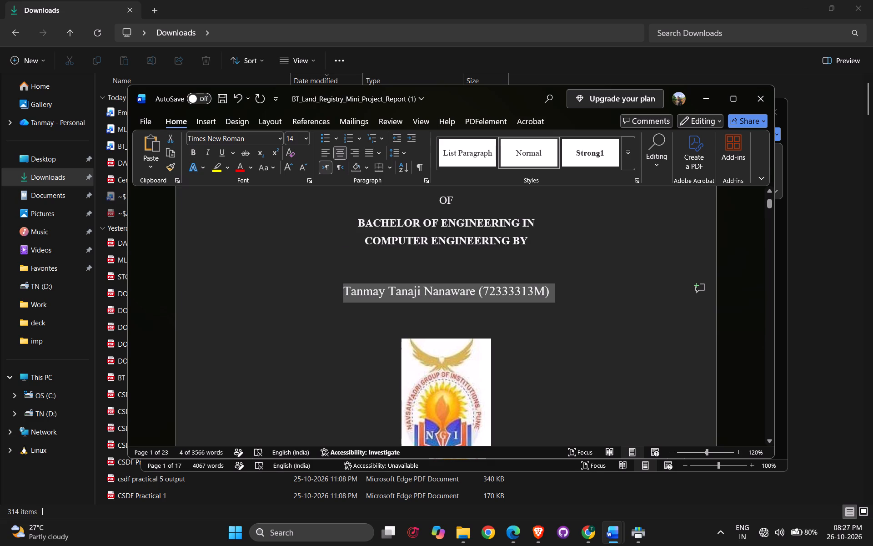
# Replace the Student Name and Roll No. table on the DAA report's cover with the copied student line.
pyautogui.click(715, 97)
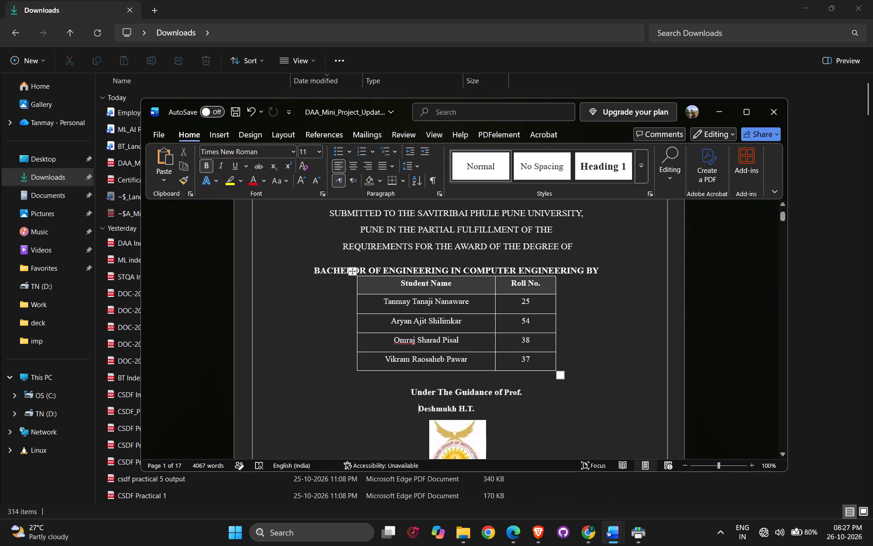
pyautogui.click(365, 276)
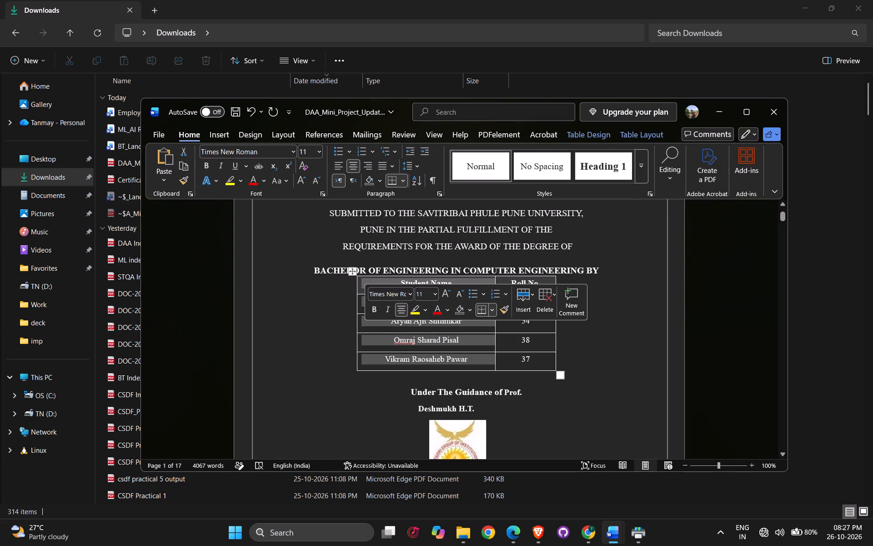
pyautogui.hotkey('ctrl', 'a')
pyautogui.click(529, 337)
pyautogui.moveTo(538, 359); pyautogui.dragTo(376, 317)
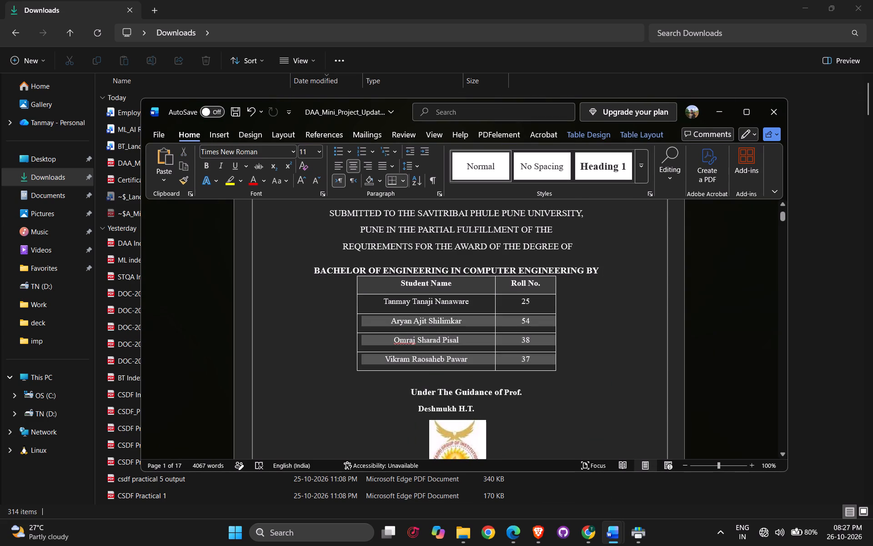
pyautogui.moveTo(376, 317); pyautogui.dragTo(366, 282)
pyautogui.press('BackSpace')
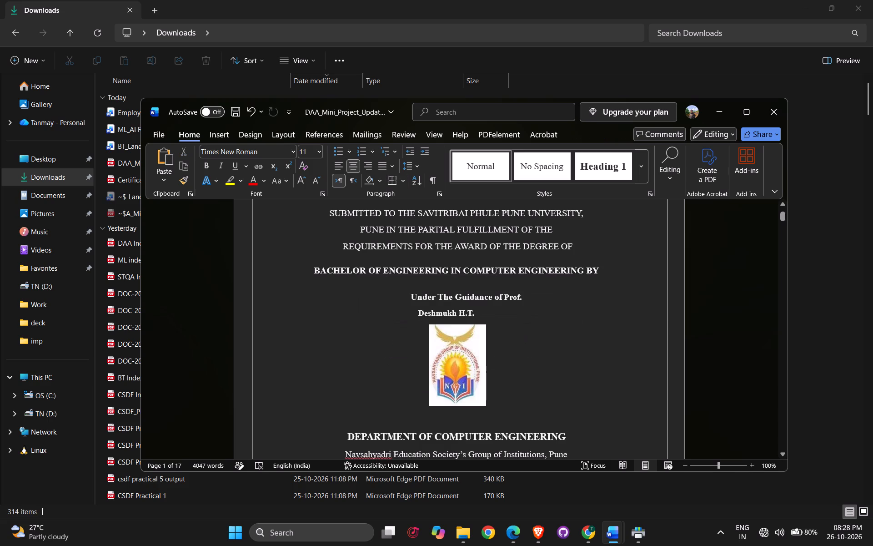
pyautogui.hotkey('ctrl', 'v')
# Add blank lines between "BACHELOR OF ENGINEERING IN COMPUTER ENGINEERING BY" and the student line.
pyautogui.click(604, 271)
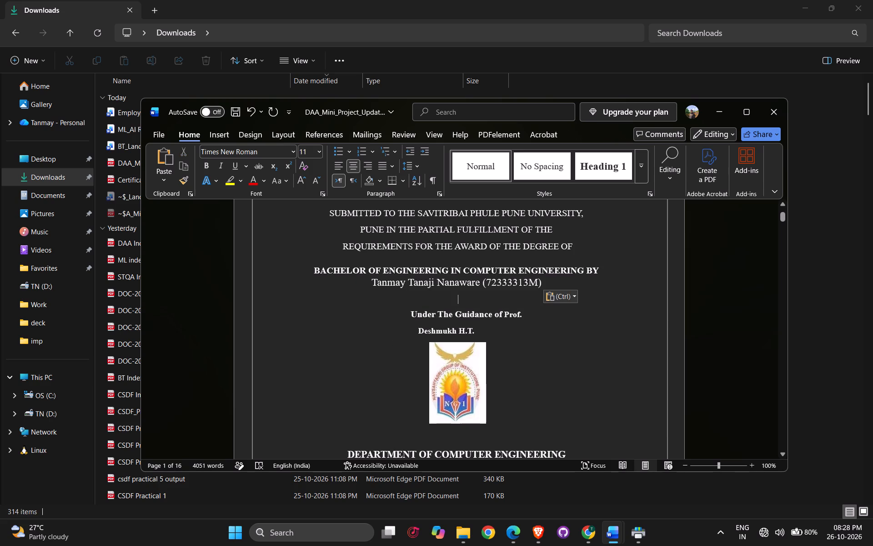
pyautogui.press('Return')
pyautogui.press('Return')
pyautogui.press('Return')
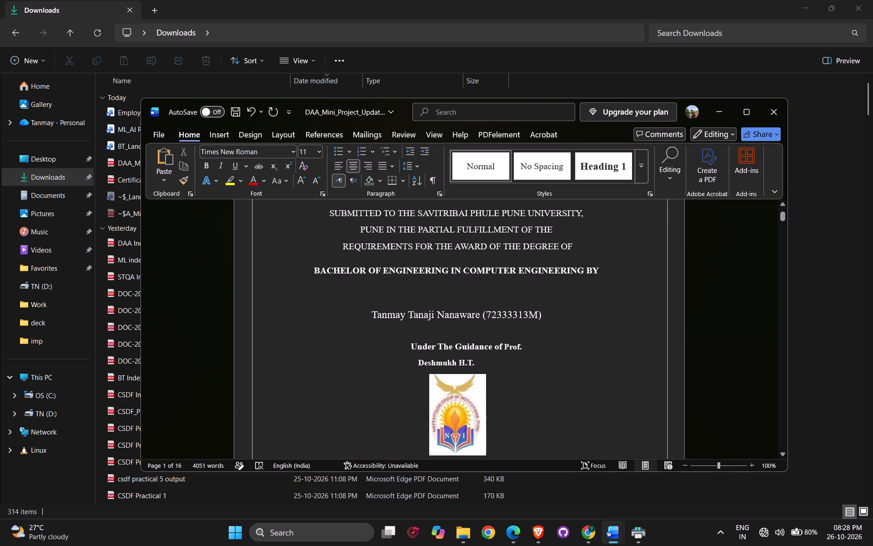
# Push the certificate logo and heading off the cover page by adding five blank lines above the certificate logo.
pyautogui.scroll(-7, 483, 269)
pyautogui.scroll(-1, 475, 356)
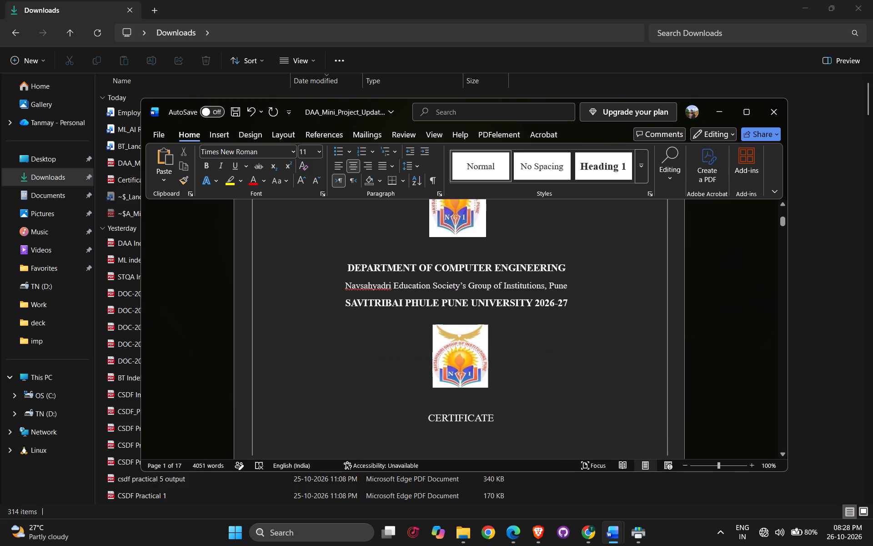
pyautogui.click(428, 329)
pyautogui.click(434, 321)
pyautogui.press('Return')
pyautogui.press('Return')
pyautogui.press('Return')
pyautogui.press('Return')
pyautogui.press('Return')
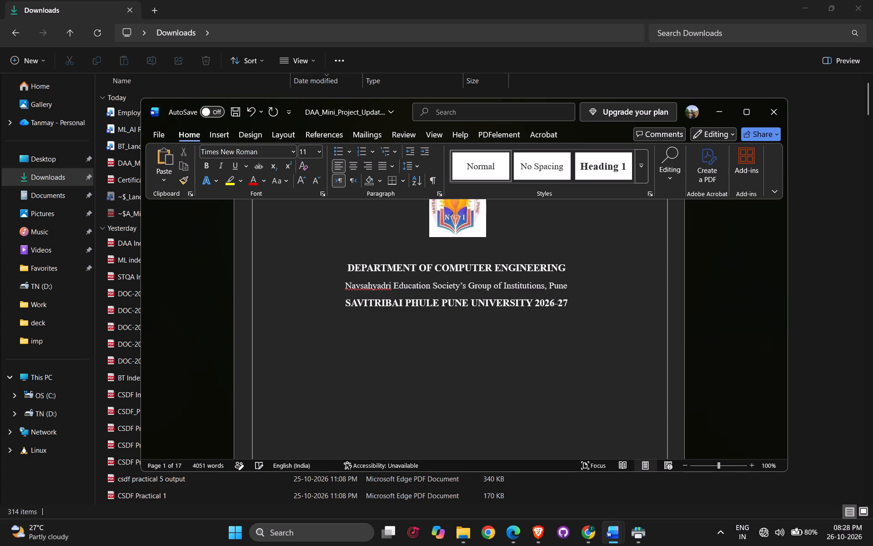
# Insert three blank lines above the "DEPARTMENT OF COMPUTER ENGINEERING" heading on the cover page.
pyautogui.scroll(3, 467, 311)
pyautogui.click(400, 320)
pyautogui.click(371, 337)
pyautogui.click(348, 341)
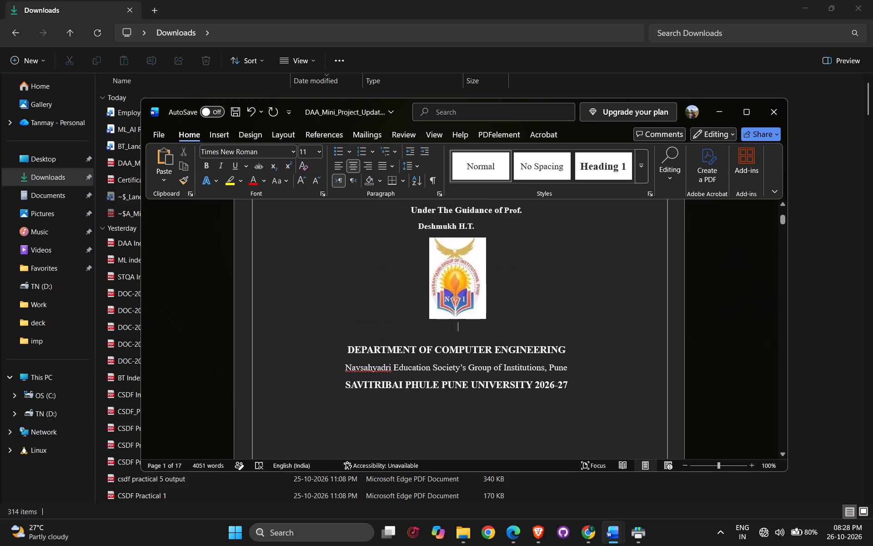
pyautogui.click(350, 350)
pyautogui.press('Return')
pyautogui.press('Return')
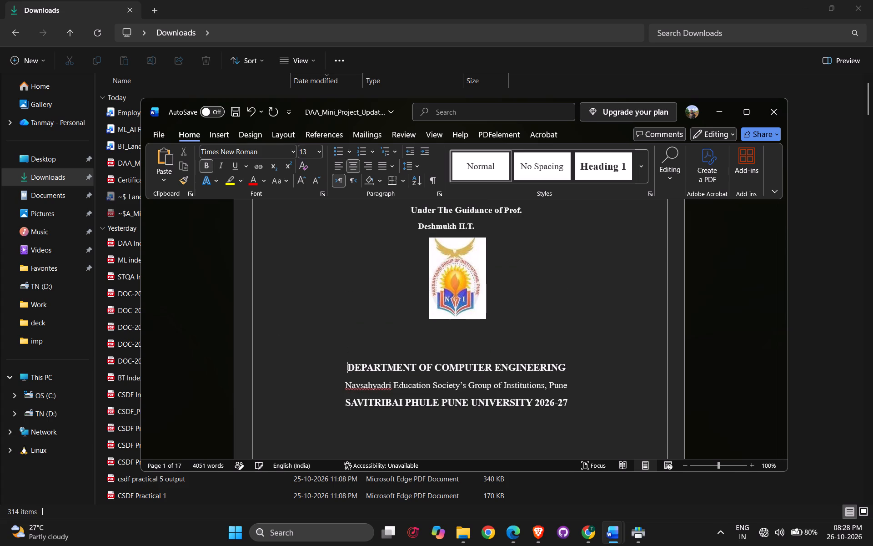
pyautogui.press('Return')
pyautogui.scroll(-7, 367, 320)
pyautogui.scroll(3, 375, 319)
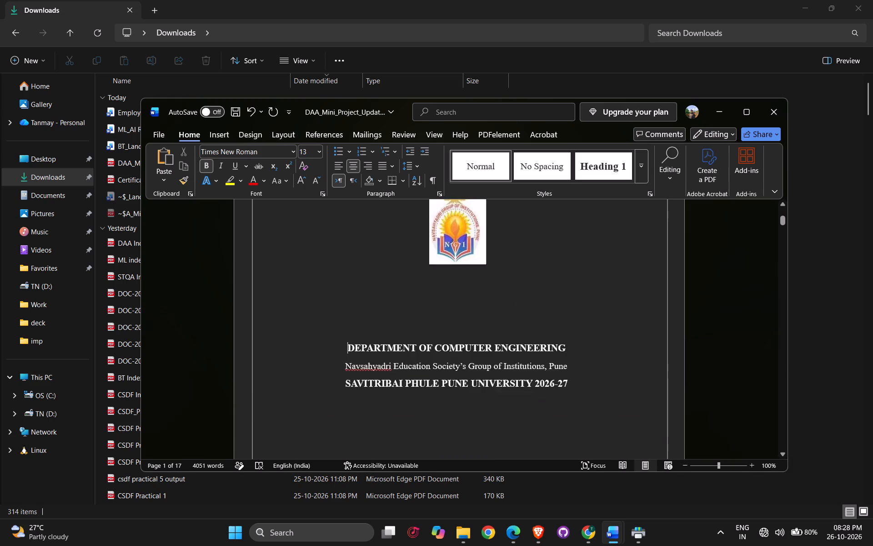
# Add blank lines between the guide's name and the cover page logo.
pyautogui.scroll(4, 375, 319)
pyautogui.click(426, 246)
pyautogui.click(429, 245)
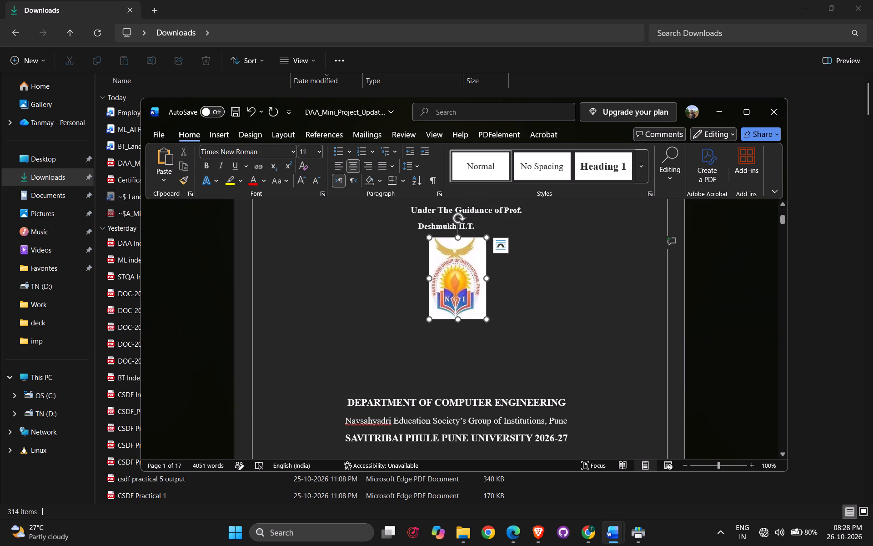
pyautogui.press('Return')
pyautogui.press('Return')
# Centre-align the guide's name line below "Under The Guidance of Prof." on the cover page.
pyautogui.scroll(3, 442, 254)
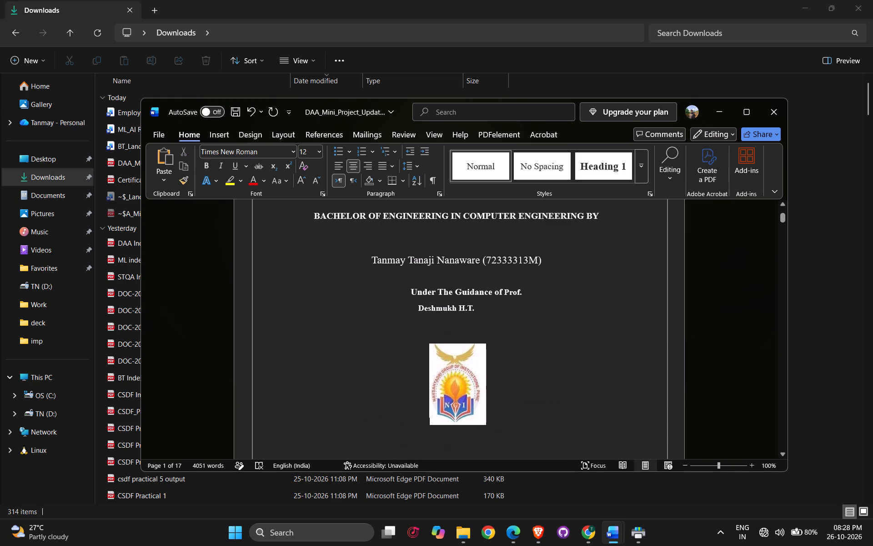
pyautogui.moveTo(415, 308); pyautogui.dragTo(481, 308)
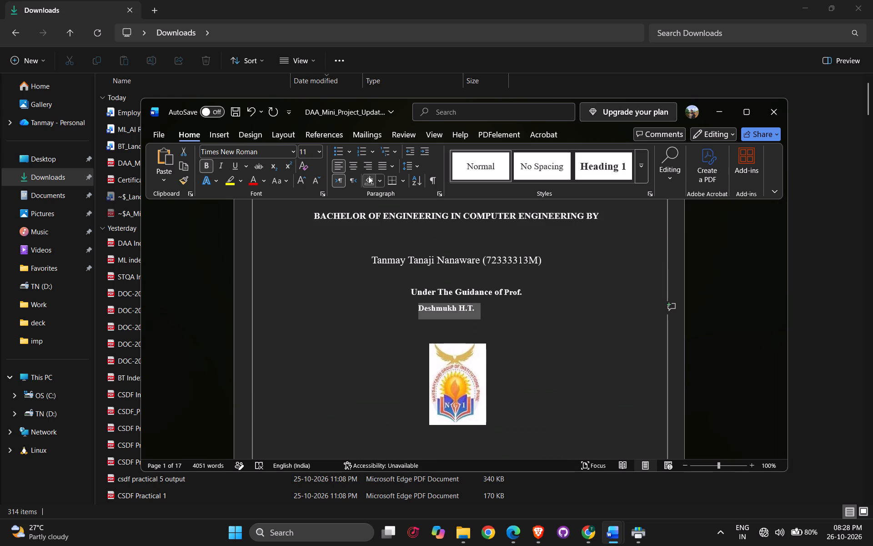
pyautogui.click(354, 167)
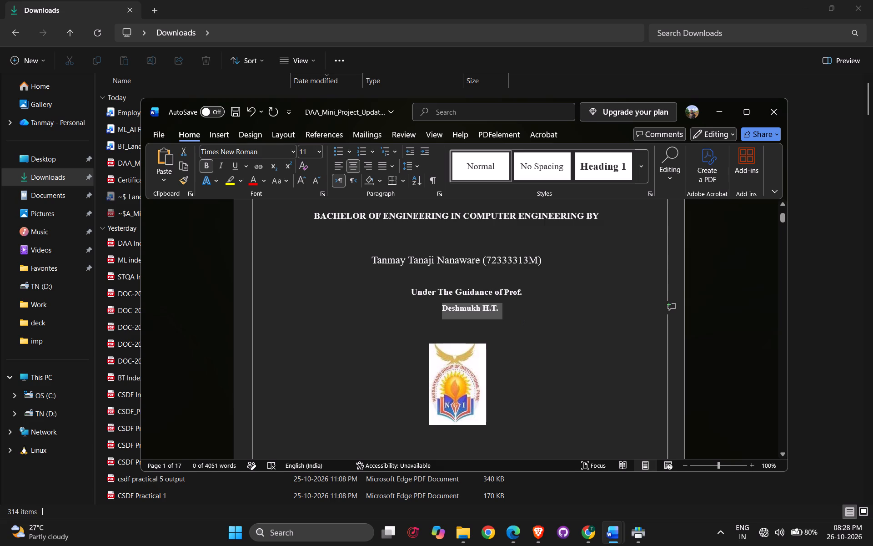
pyautogui.scroll(-1, 494, 369)
pyautogui.scroll(2, 497, 351)
# Apply centre alignment to the cover page text from "A PROJECT REPORT ON" down to the guide's name.
pyautogui.moveTo(505, 363); pyautogui.dragTo(359, 224)
pyautogui.click(350, 167)
pyautogui.click(350, 167)
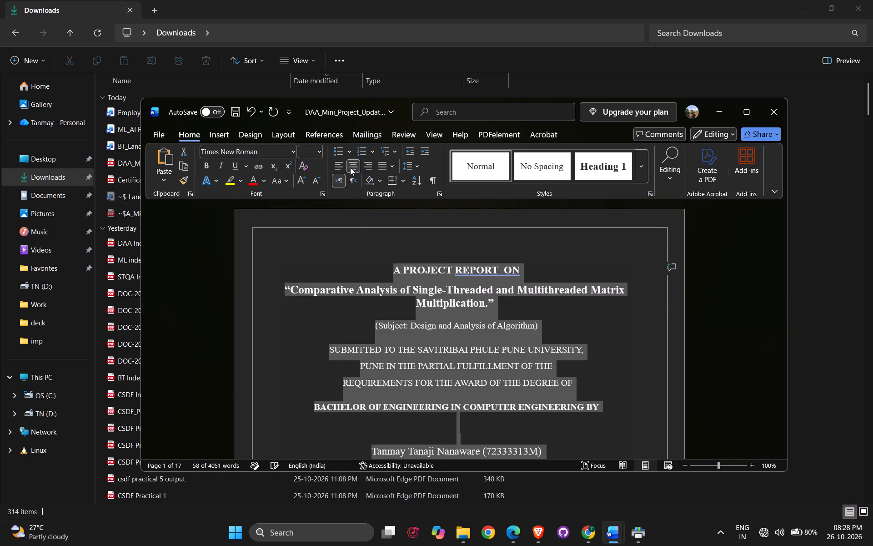
pyautogui.click(565, 437)
pyautogui.scroll(-3, 550, 403)
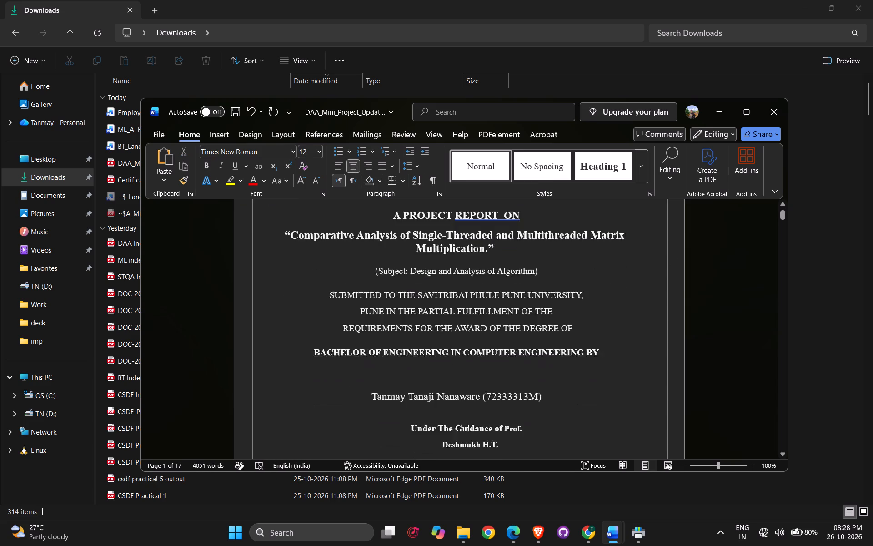
# Set the font size of the guide's name line on the cover page to 12, keeping it centred.
pyautogui.scroll(-2, 550, 401)
pyautogui.moveTo(508, 363); pyautogui.dragTo(417, 359)
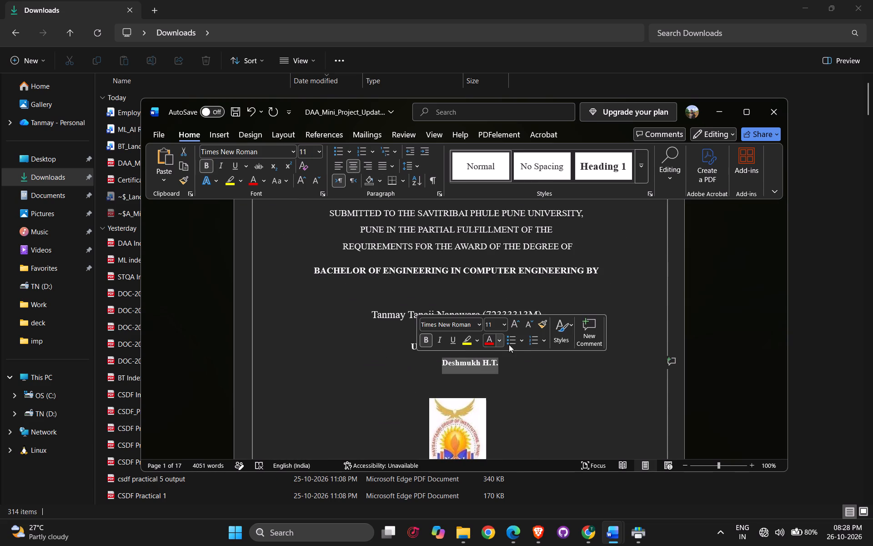
pyautogui.click(354, 165)
pyautogui.click(350, 166)
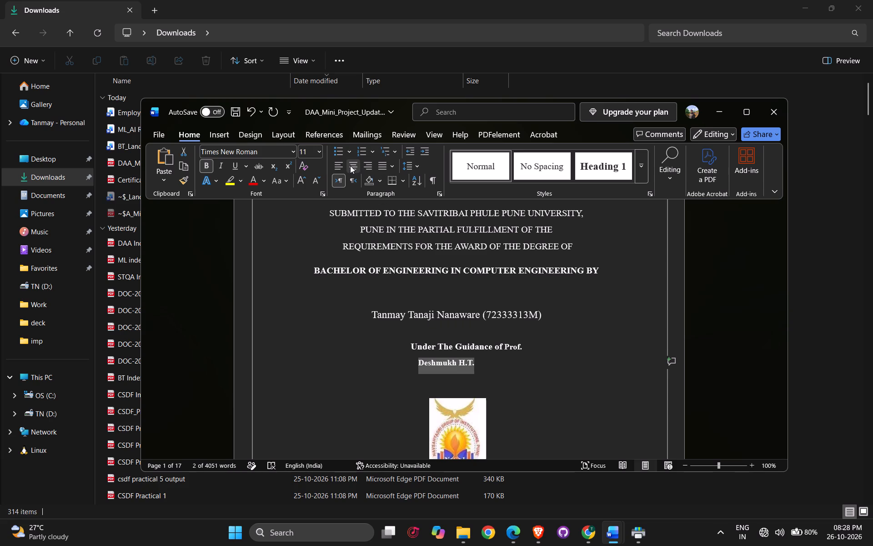
pyautogui.click(512, 382)
pyautogui.moveTo(500, 359); pyautogui.dragTo(445, 358)
pyautogui.click(532, 325)
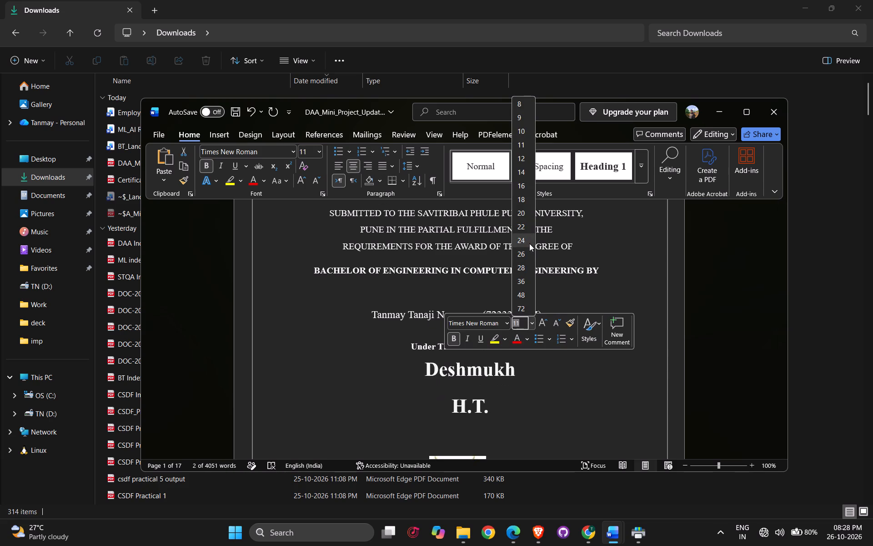
pyautogui.click(523, 158)
pyautogui.click(531, 384)
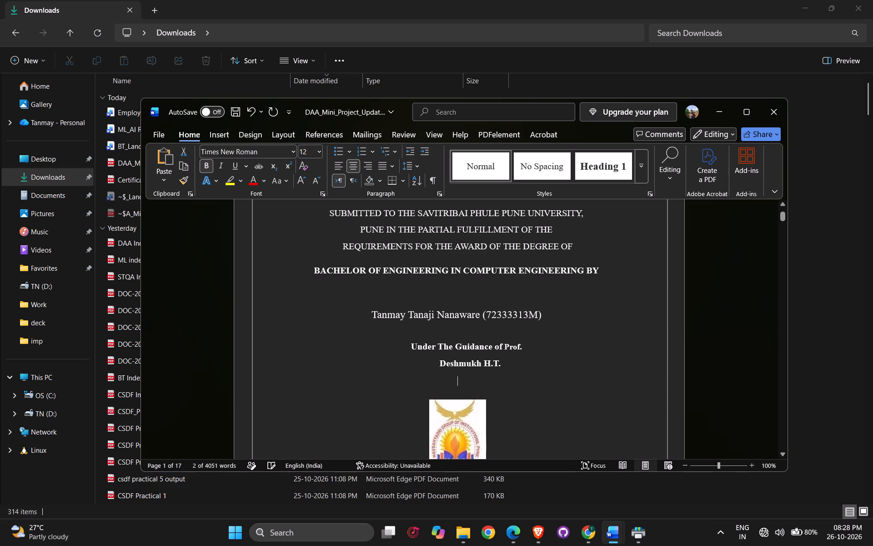
# Insert "Prof. " in front of the guide's name on the cover page.
pyautogui.click(435, 359)
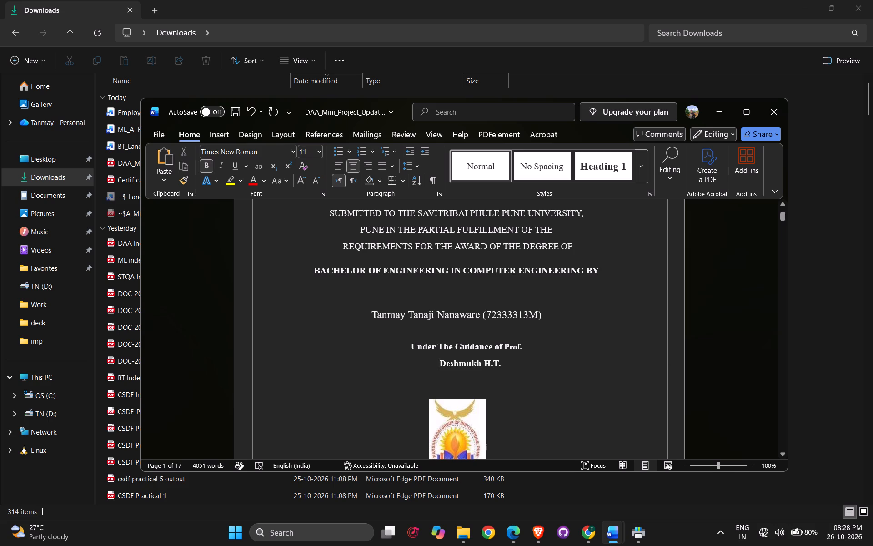
pyautogui.write('Prof')
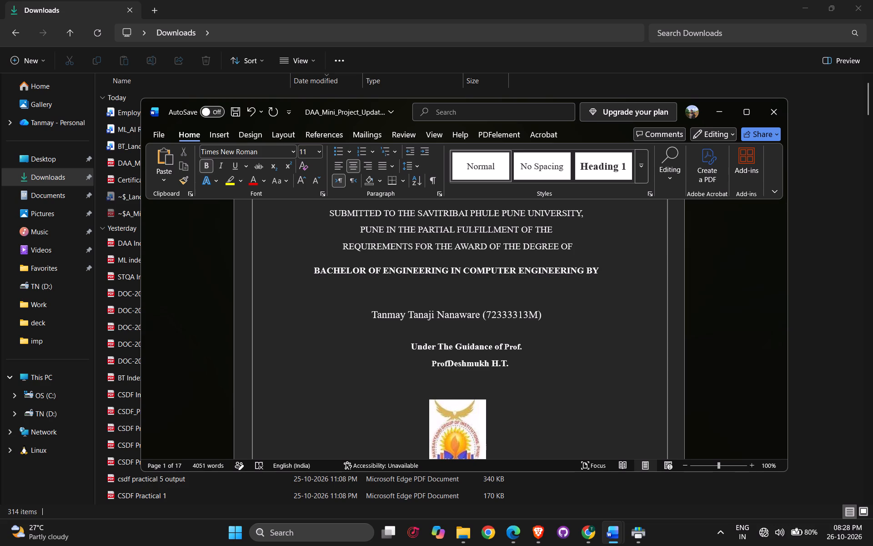
pyautogui.write('.')
pyautogui.press('space')
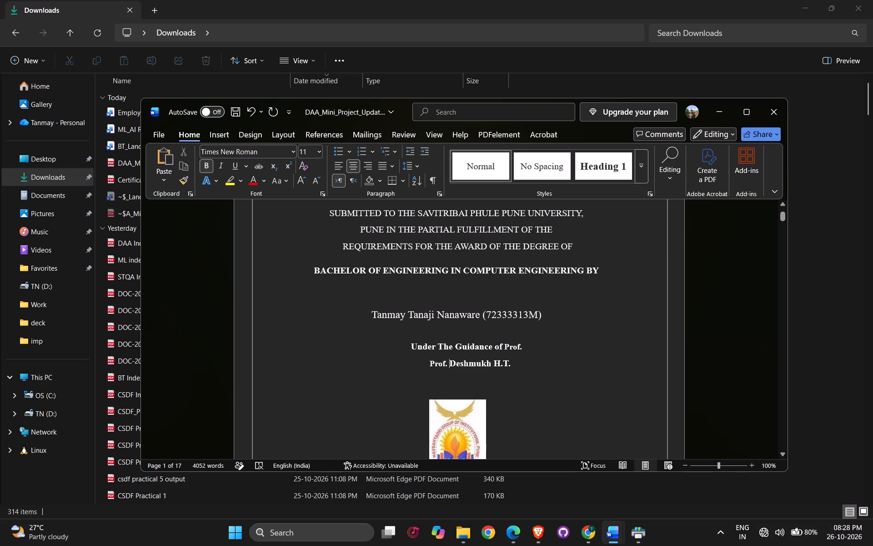
# Paste the copied student name line on a new line below the CERTIFICATE heading.
pyautogui.scroll(-16, 519, 369)
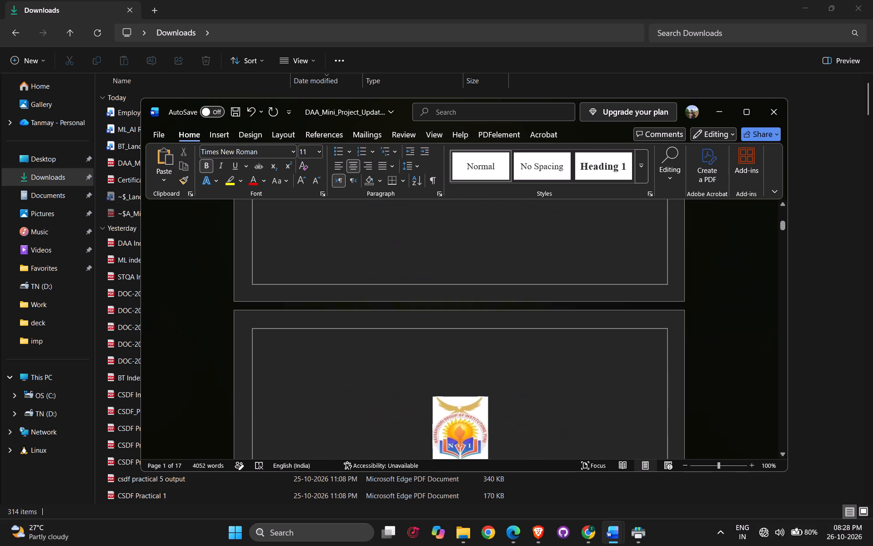
pyautogui.scroll(-7, 517, 365)
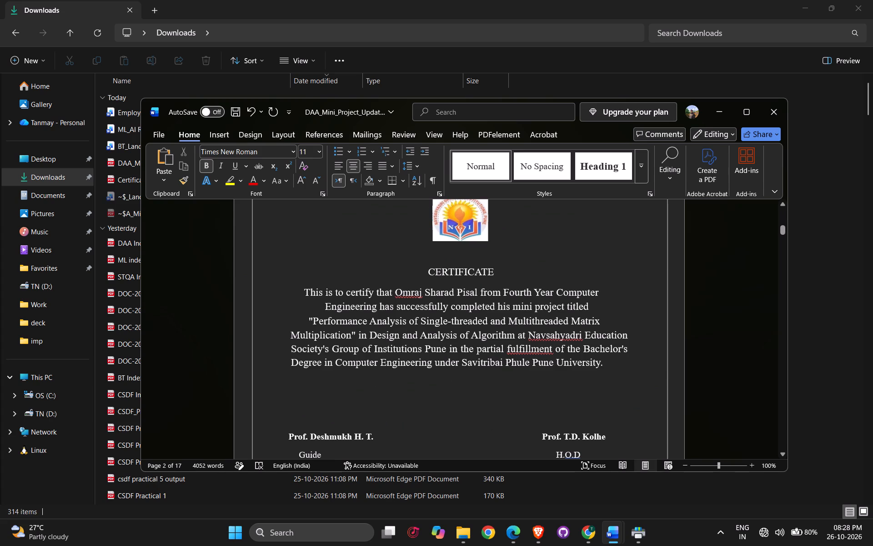
pyautogui.moveTo(476, 290); pyautogui.dragTo(403, 289)
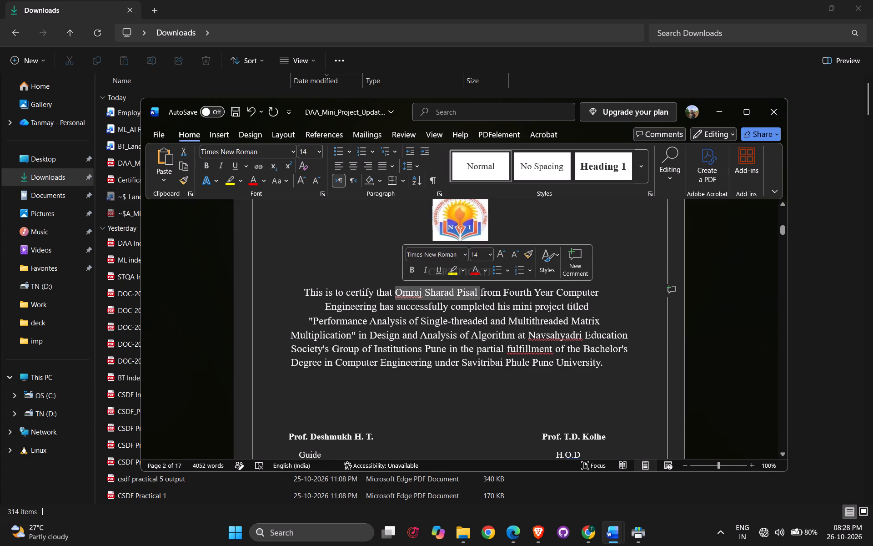
pyautogui.click(527, 272)
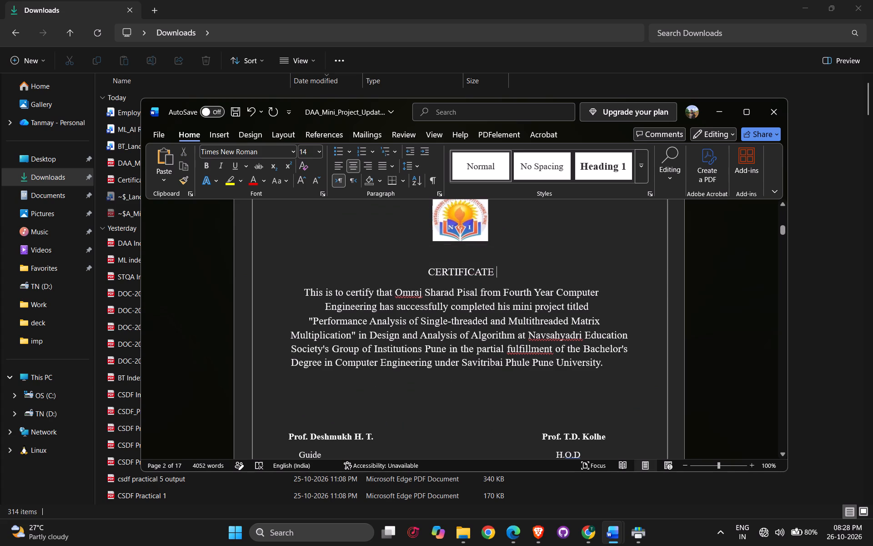
pyautogui.press('Return')
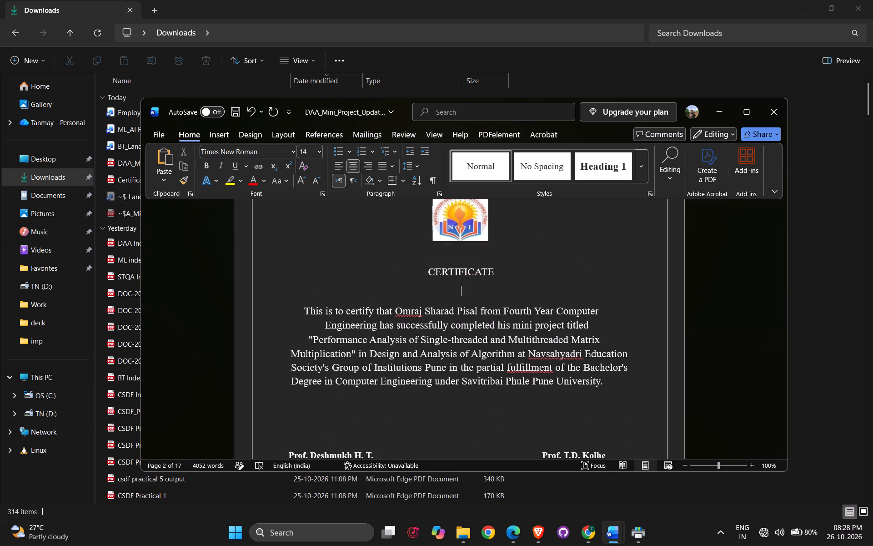
pyautogui.hotkey('ctrl', 'v')
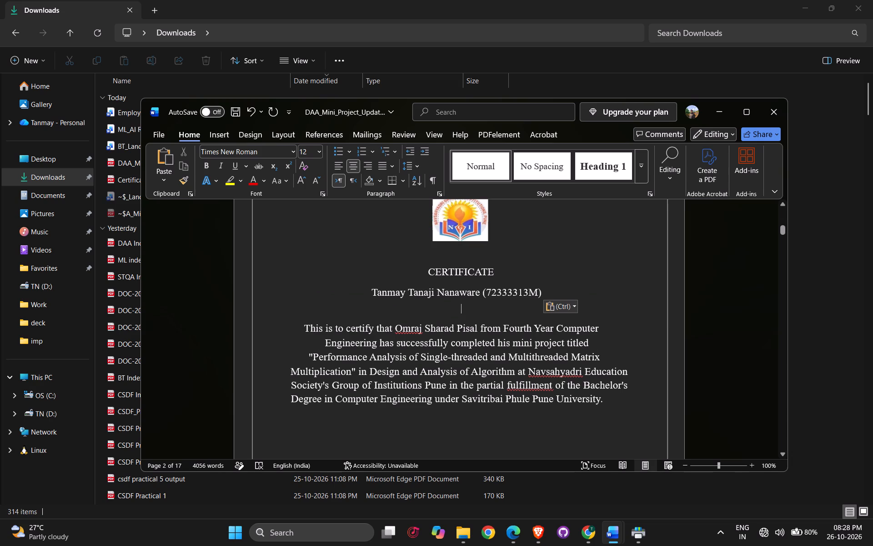
# Replace the student's name in the "This is to certify that" sentence with the copied student name line.
pyautogui.moveTo(476, 329); pyautogui.dragTo(389, 329)
pyautogui.click(397, 329)
pyautogui.moveTo(396, 329); pyautogui.dragTo(459, 332)
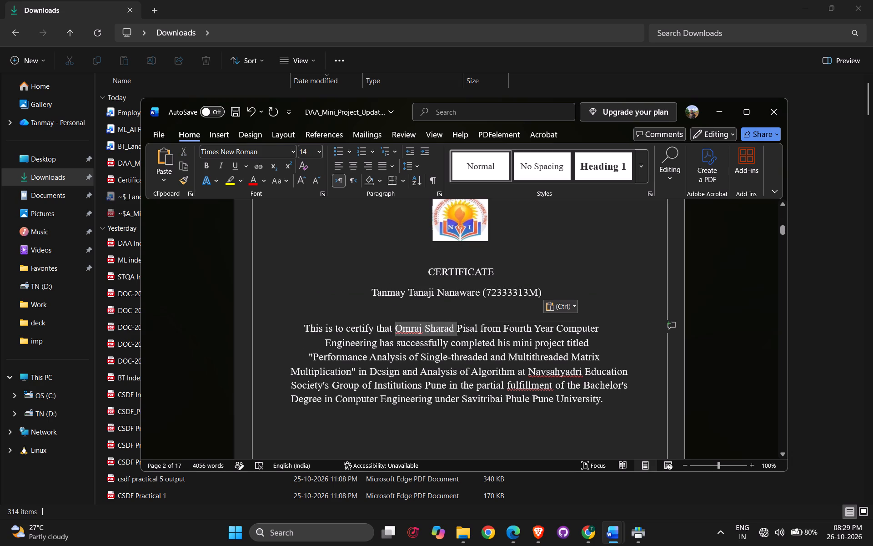
pyautogui.moveTo(459, 332); pyautogui.dragTo(467, 328)
pyautogui.press('BackSpace')
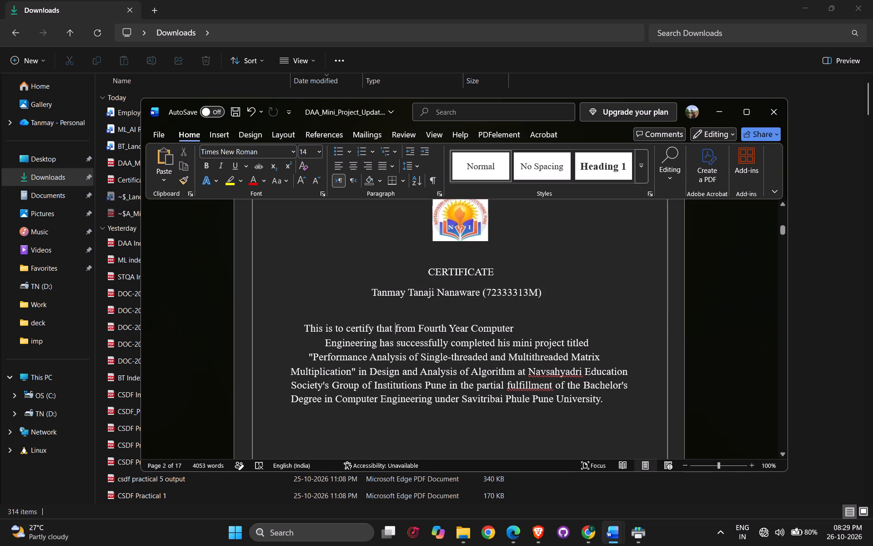
pyautogui.hotkey('ctrl', 'v')
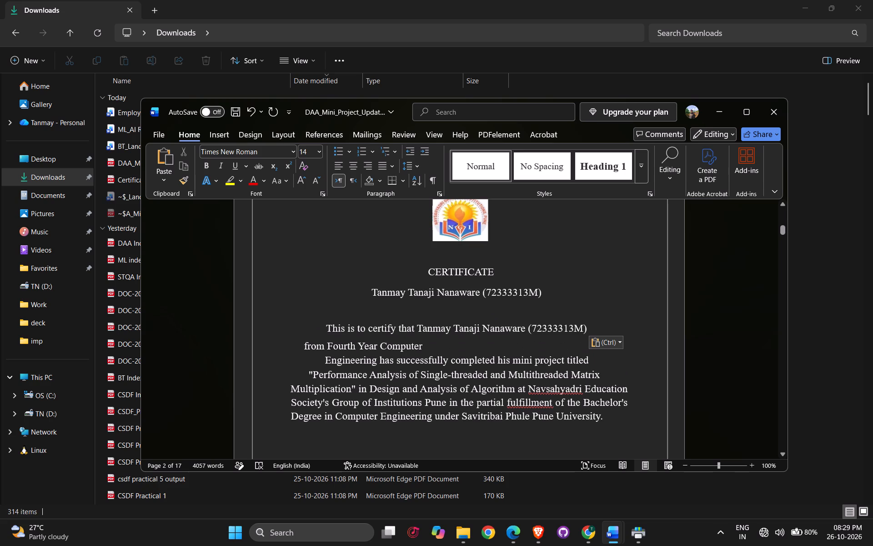
# Delete the bracketed ID number after the student's name in the certificate sentence.
pyautogui.moveTo(592, 328); pyautogui.dragTo(542, 334)
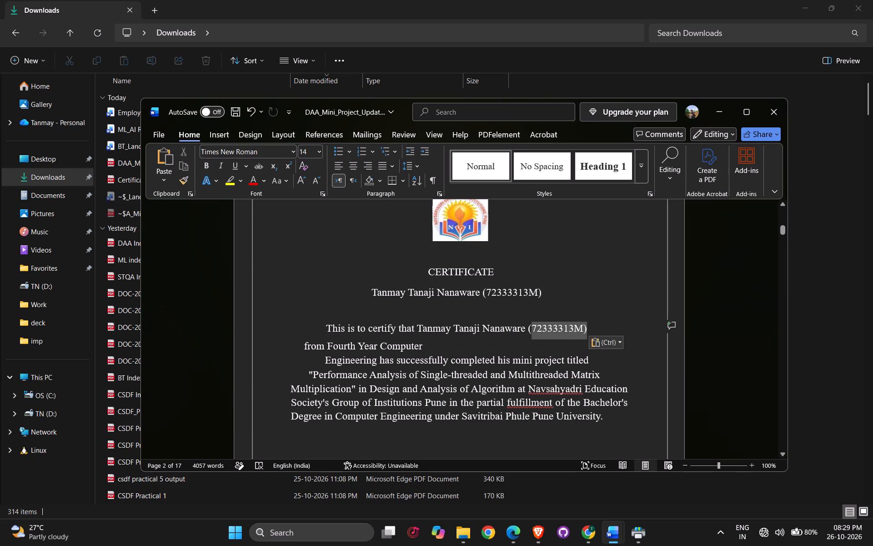
pyautogui.moveTo(542, 334); pyautogui.dragTo(531, 329)
pyautogui.press('BackSpace')
pyautogui.press('BackSpace')
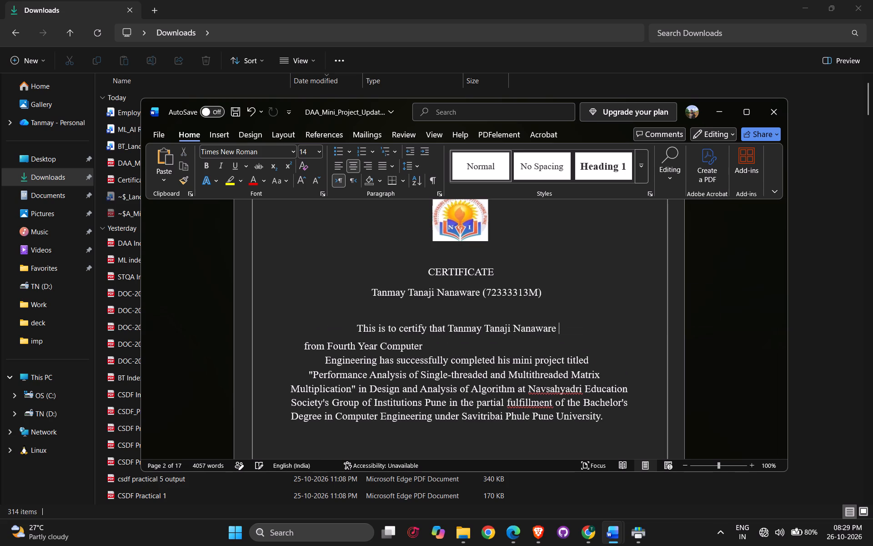
# Join the split-off line "from Fourth Year Computer" back onto the certificate's opening line.
pyautogui.click(303, 343)
pyautogui.press('BackSpace')
pyautogui.press('BackSpace')
pyautogui.press('BackSpace')
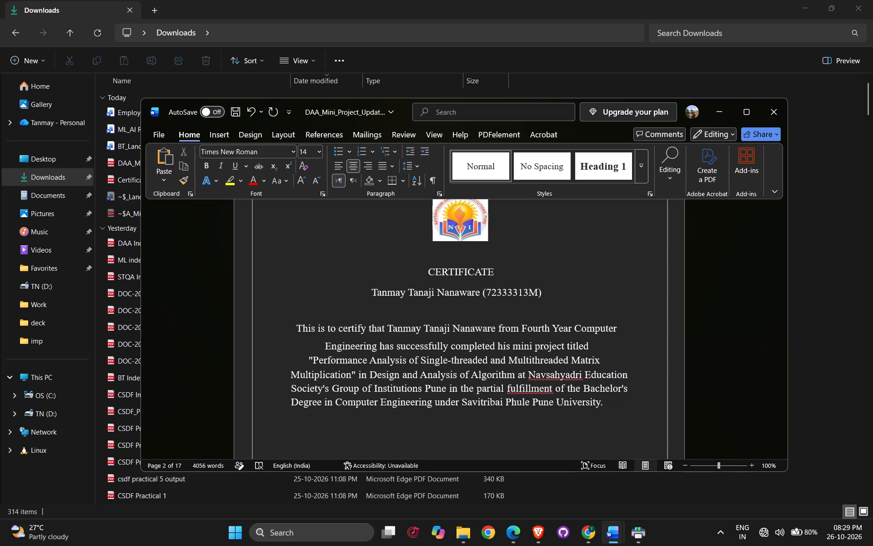
# Insert four blank lines above the "Acknowledgement" heading to push it off the certificate page.
pyautogui.scroll(-5, 548, 346)
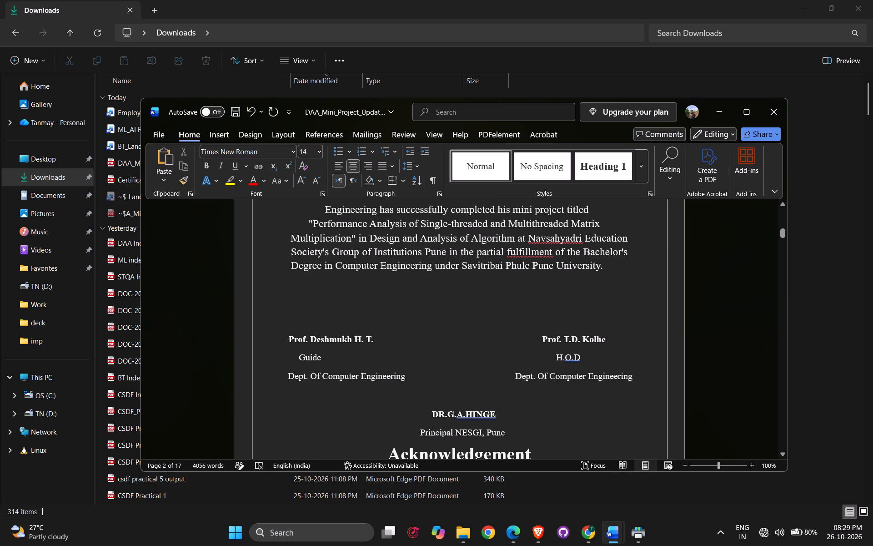
pyautogui.scroll(-3, 537, 346)
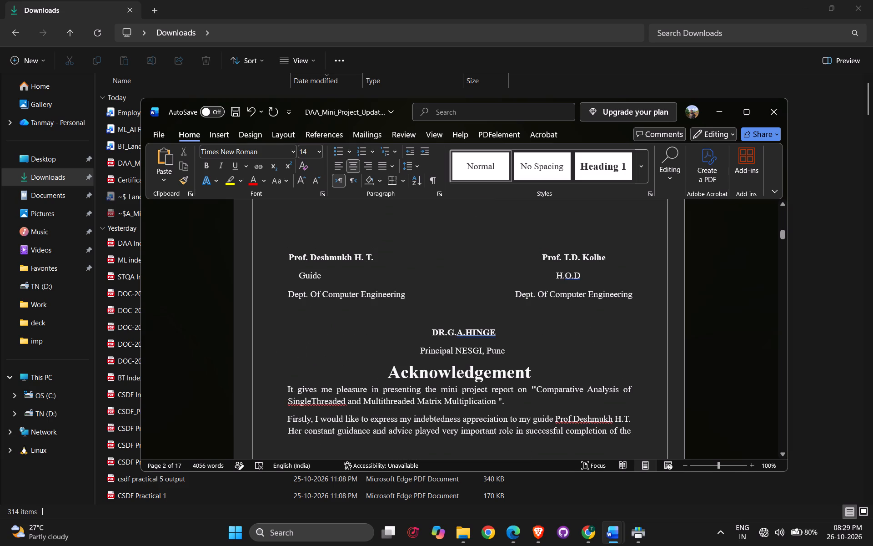
pyautogui.click(386, 371)
pyautogui.press('Return')
pyautogui.press('Return')
pyautogui.press('Return')
pyautogui.press('Return')
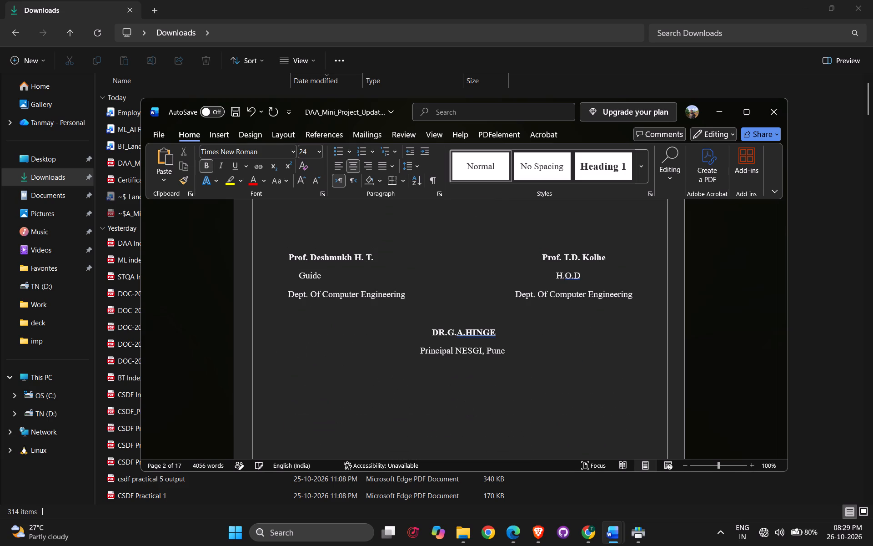
# Insert three blank lines above the student's name at the end of the acknowledgement.
pyautogui.scroll(-15, 417, 351)
pyautogui.scroll(1, 411, 351)
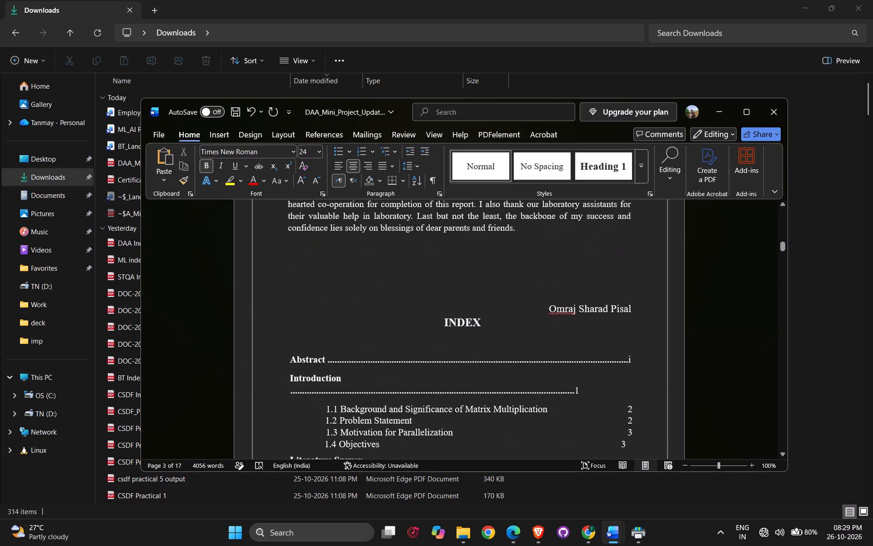
pyautogui.click(438, 307)
pyautogui.press('Return')
pyautogui.press('Return')
pyautogui.press('Return')
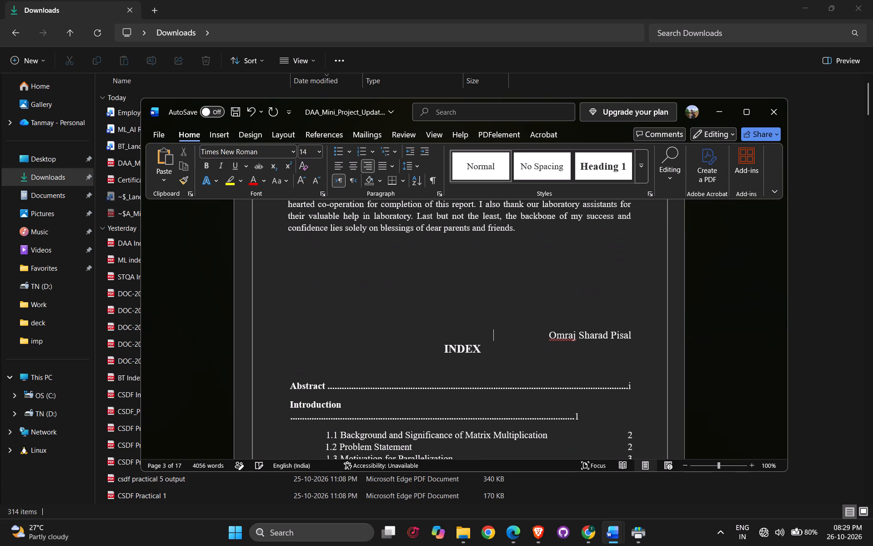
# Add blank lines above the "INDEX" heading so that it starts at the top of a new page.
pyautogui.click(428, 363)
pyautogui.click(441, 365)
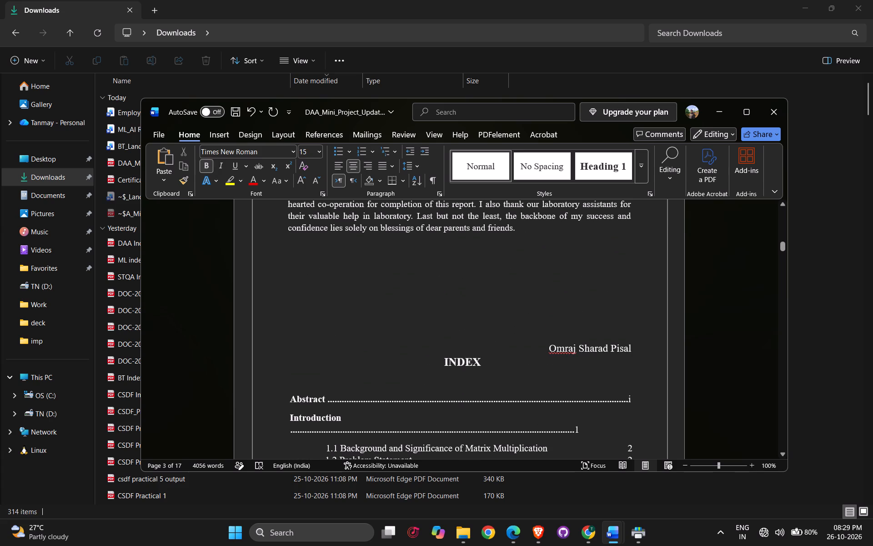
pyautogui.press('Return')
pyautogui.press('Return')
pyautogui.press('Return')
pyautogui.press('Return')
pyautogui.press('Return')
pyautogui.press('Return')
pyautogui.press('Return')
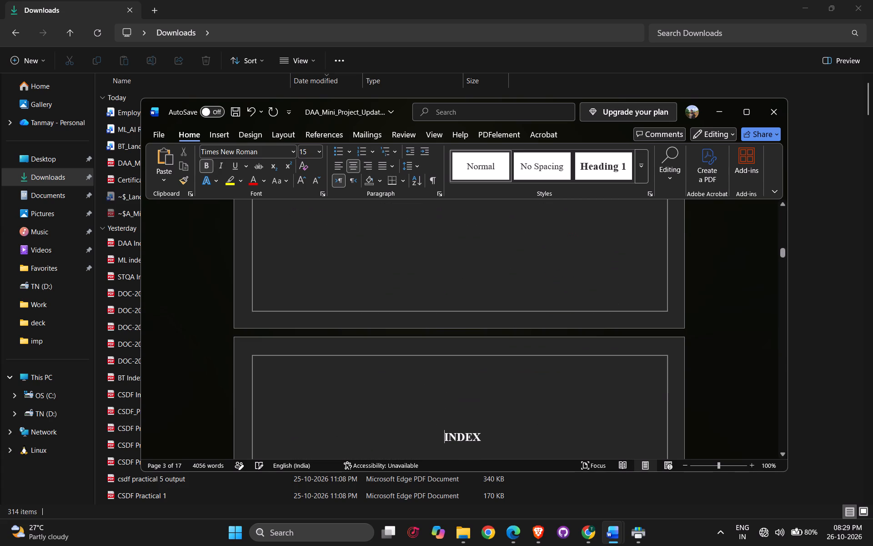
pyautogui.press('BackSpace')
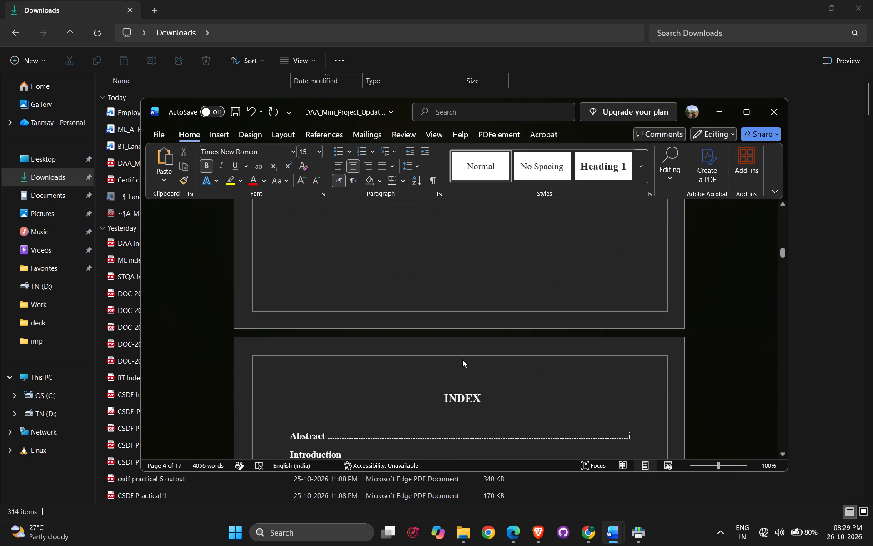
# Replace the student's name at the end of the acknowledgement with the copied student name line.
pyautogui.scroll(-20, 463, 359)
pyautogui.scroll(-8, 463, 359)
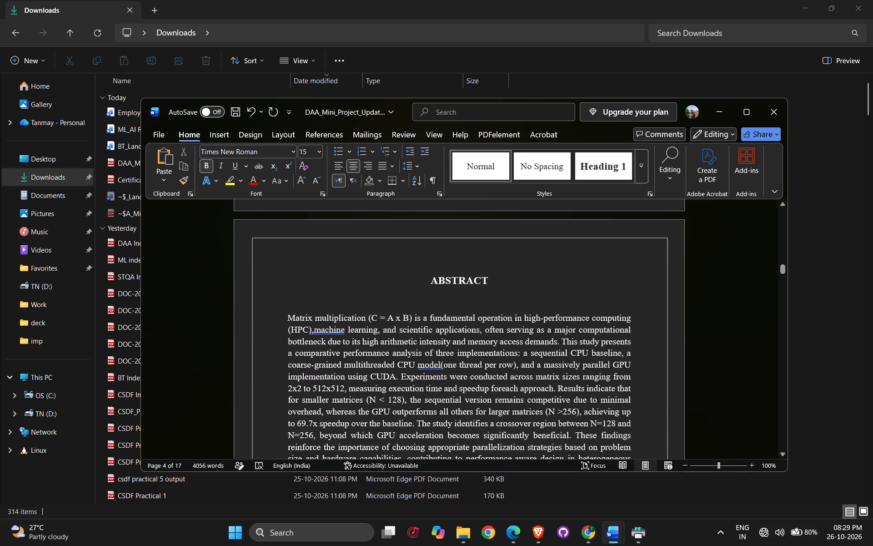
pyautogui.scroll(2, 463, 344)
pyautogui.scroll(-8, 463, 344)
pyautogui.scroll(-17, 463, 344)
pyautogui.scroll(8, 572, 366)
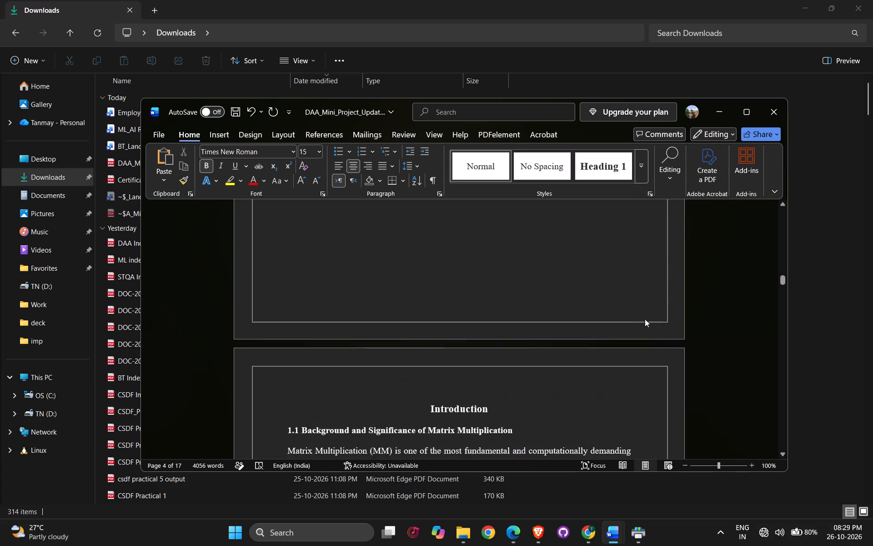
pyautogui.scroll(20, 645, 319)
pyautogui.scroll(20, 645, 319)
pyautogui.scroll(5, 645, 319)
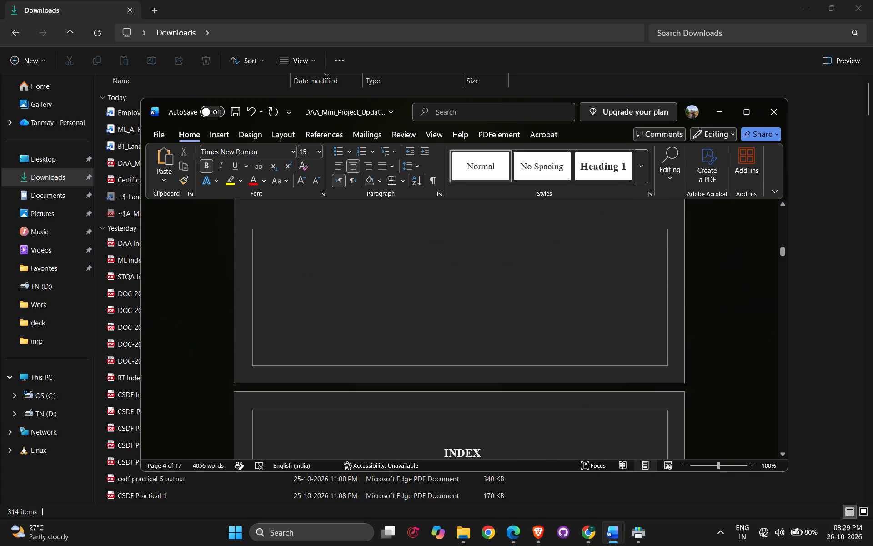
pyautogui.scroll(8, 645, 319)
pyautogui.moveTo(637, 329); pyautogui.dragTo(550, 328)
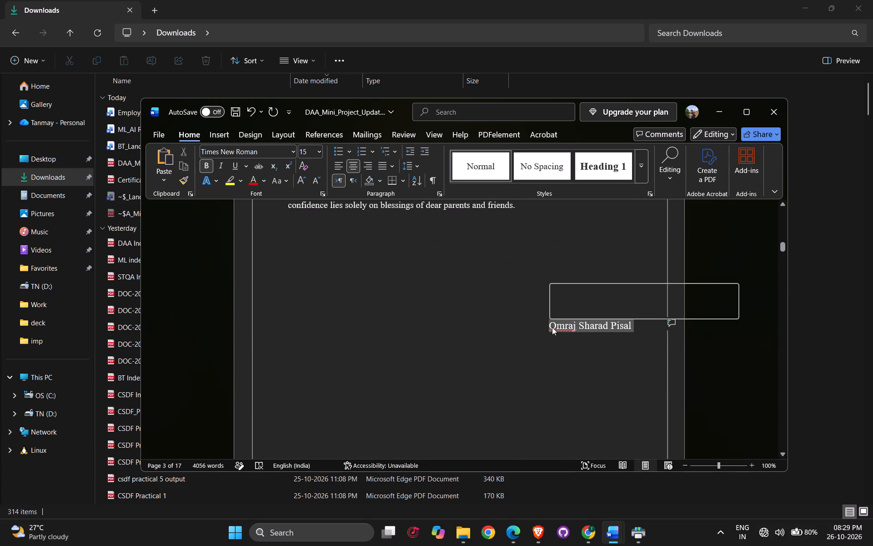
pyautogui.press('BackSpace')
pyautogui.hotkey('ctrl', 'v')
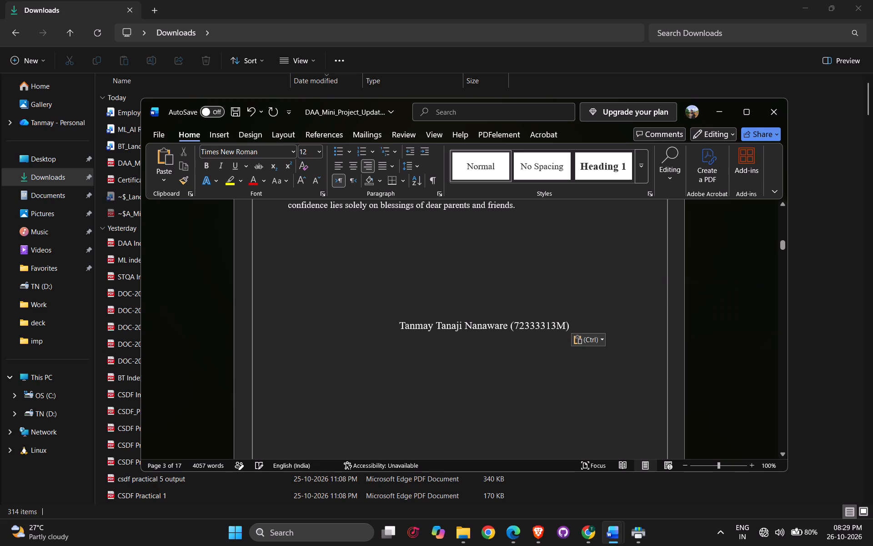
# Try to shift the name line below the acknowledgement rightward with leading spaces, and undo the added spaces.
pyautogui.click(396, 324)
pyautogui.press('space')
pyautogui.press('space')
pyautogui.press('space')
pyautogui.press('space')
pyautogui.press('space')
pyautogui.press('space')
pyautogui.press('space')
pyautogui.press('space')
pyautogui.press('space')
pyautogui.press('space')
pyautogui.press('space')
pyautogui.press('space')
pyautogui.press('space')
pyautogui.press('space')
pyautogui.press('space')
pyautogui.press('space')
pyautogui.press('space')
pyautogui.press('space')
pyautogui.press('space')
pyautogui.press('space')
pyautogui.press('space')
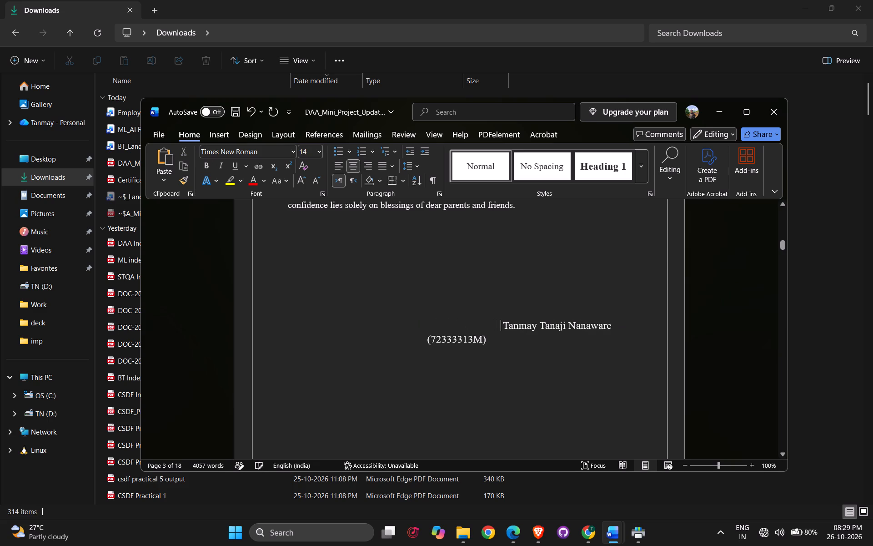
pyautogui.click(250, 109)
# Shift the student name line below the acknowledgement rightward with leading tabs, keeping it on a single line.
pyautogui.press('space')
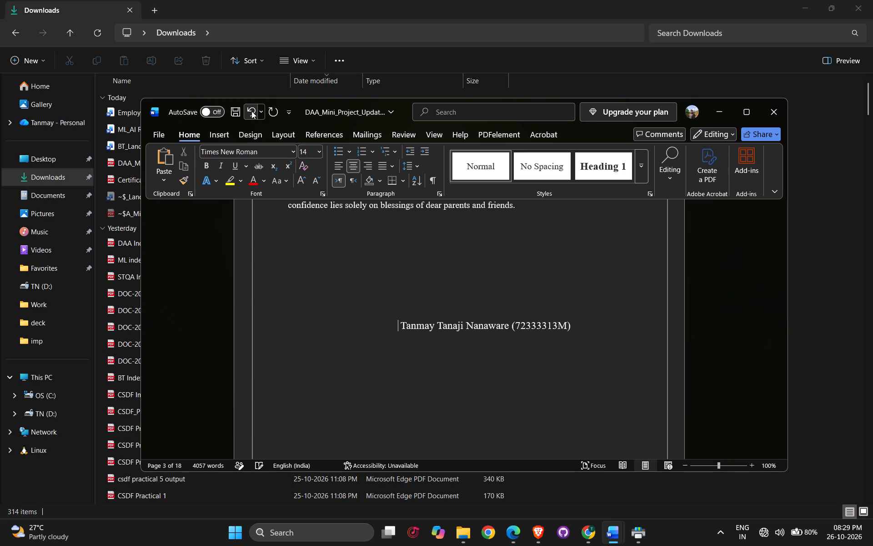
pyautogui.press('Tab')
pyautogui.press('Tab')
pyautogui.press('Tab')
pyautogui.press('Tab')
pyautogui.press('Tab')
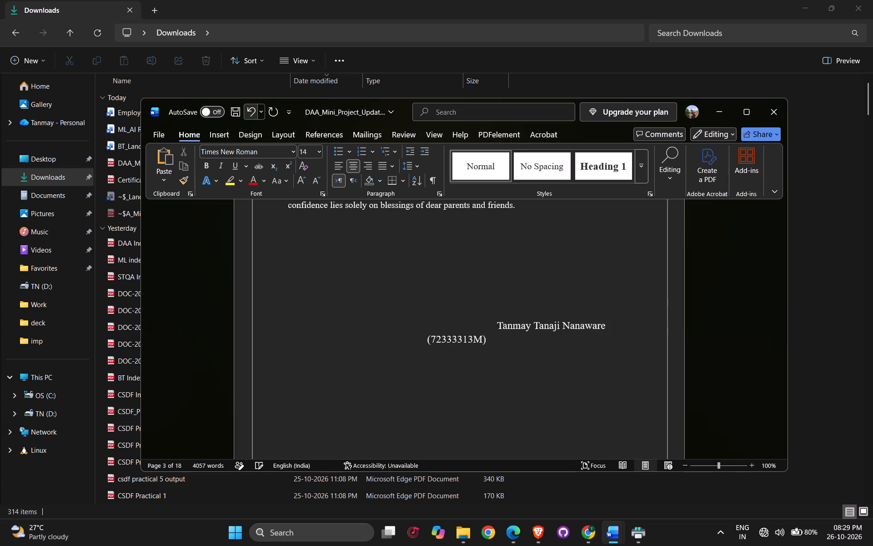
pyautogui.press('BackSpace')
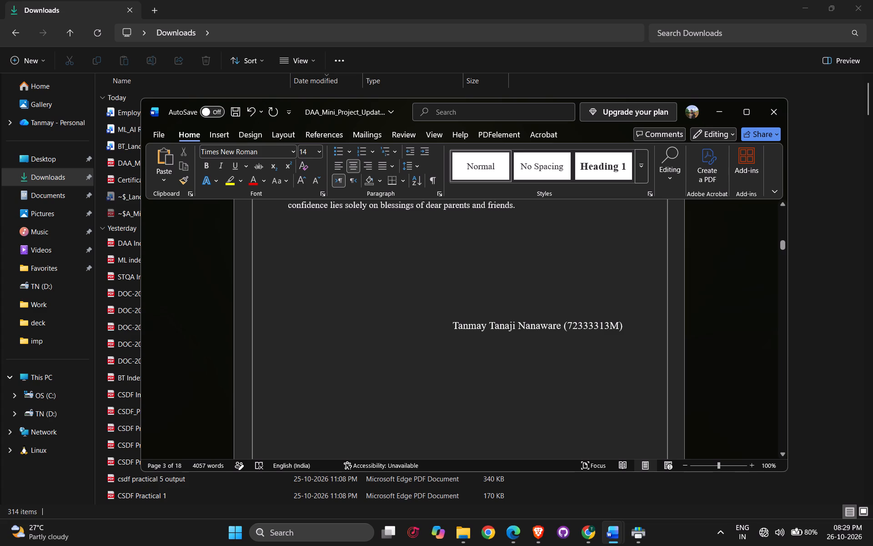
# Delete the bracketed ID number, including both brackets, after the student's name at the end of the acknowledgement.
pyautogui.moveTo(629, 327); pyautogui.dragTo(575, 329)
pyautogui.click(567, 329)
pyautogui.moveTo(563, 325); pyautogui.dragTo(616, 327)
pyautogui.click(623, 328)
pyautogui.moveTo(624, 328); pyautogui.dragTo(611, 326)
pyautogui.moveTo(606, 326); pyautogui.dragTo(580, 326)
pyautogui.moveTo(580, 326); pyautogui.dragTo(564, 326)
pyautogui.press('BackSpace')
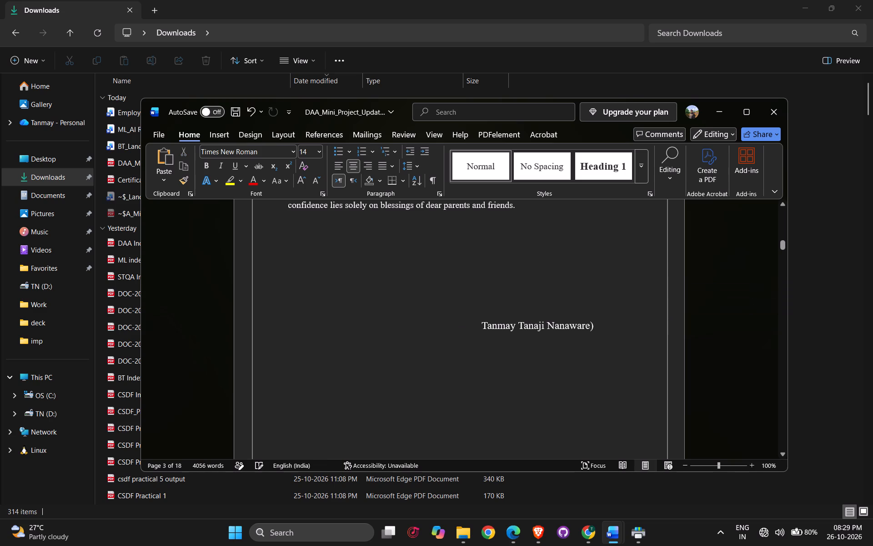
pyautogui.press('Right')
pyautogui.press('BackSpace')
# Insert two blank lines between the "Acknowledgement" heading and its first paragraph.
pyautogui.scroll(7, 572, 335)
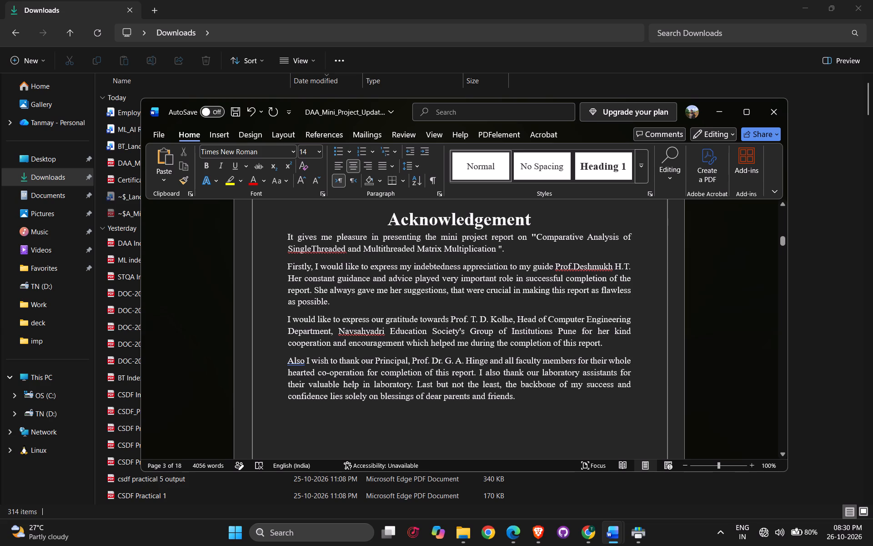
pyautogui.scroll(2, 488, 296)
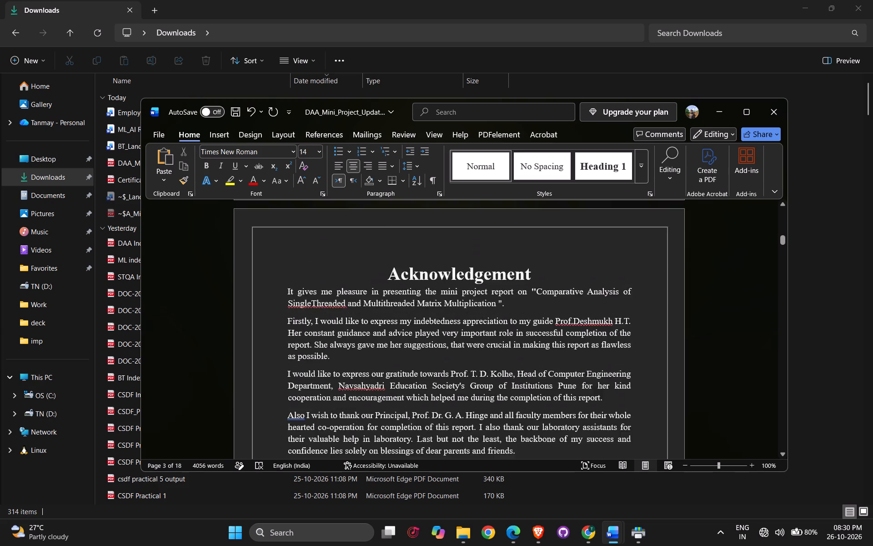
pyautogui.scroll(2, 488, 296)
pyautogui.moveTo(535, 321); pyautogui.dragTo(535, 326)
pyautogui.press('Return')
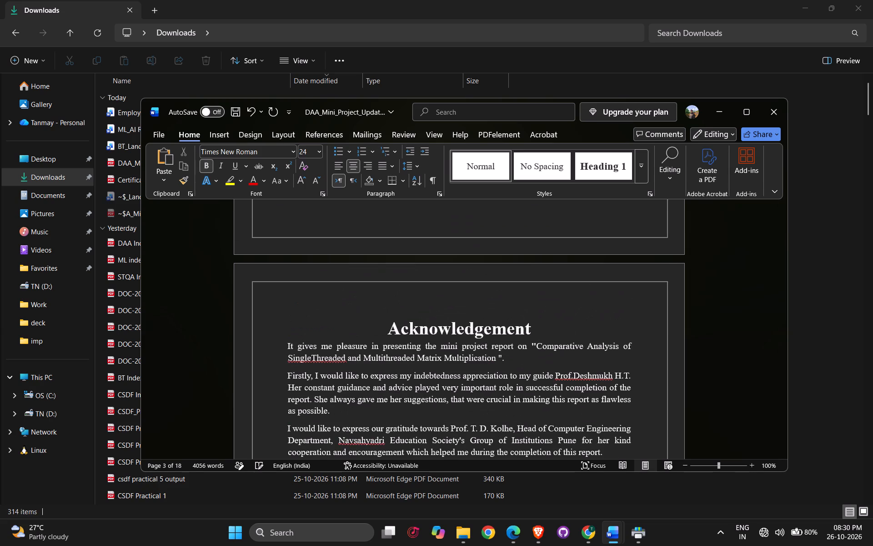
pyautogui.press('Return')
# Remove the surplus blank lines above the "INDEX" heading so that it sits at the top of its page.
pyautogui.scroll(-20, 692, 231)
pyautogui.scroll(-5, 692, 231)
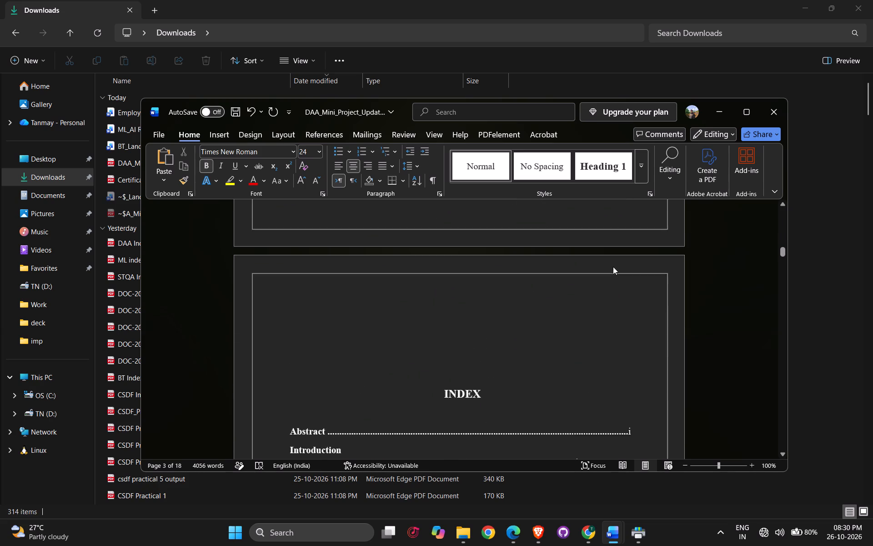
pyautogui.scroll(-4, 613, 267)
pyautogui.click(442, 252)
pyautogui.press('BackSpace')
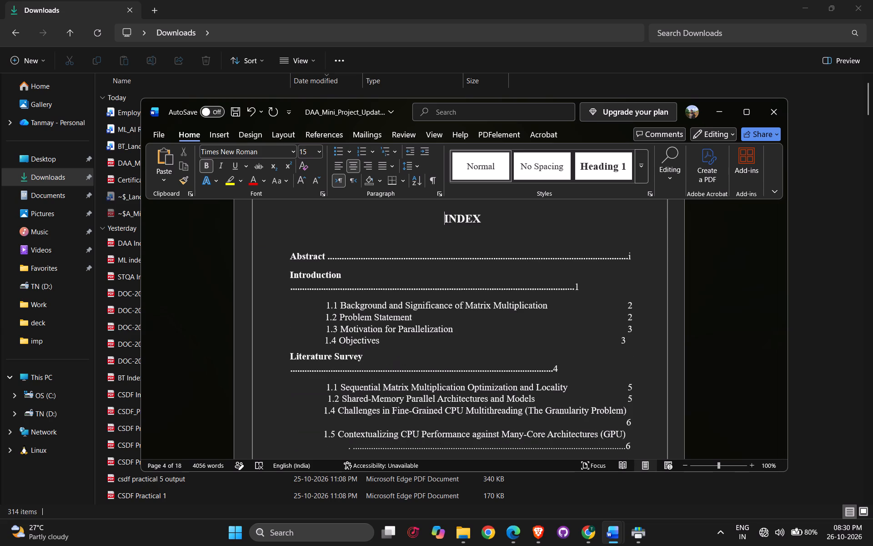
pyautogui.scroll(3, 450, 250)
pyautogui.press('BackSpace')
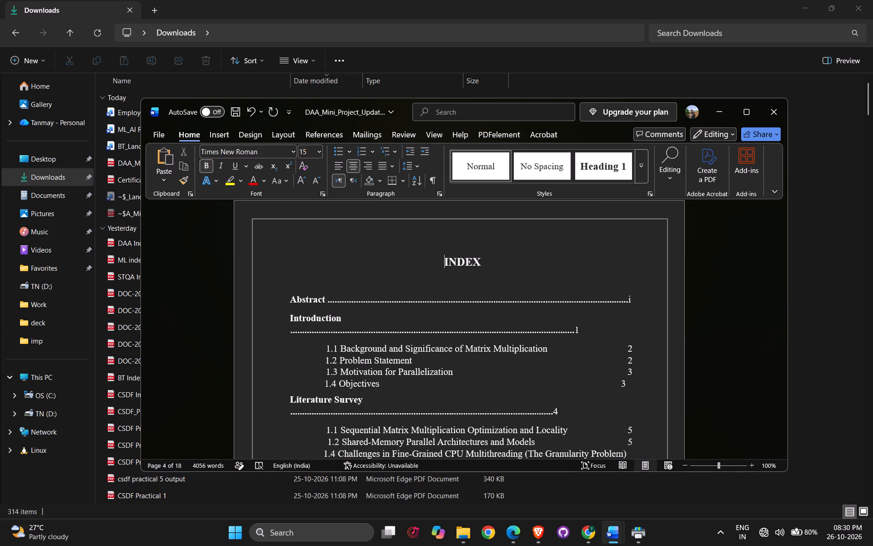
# Review the layout of the report's remaining pages from the index through to the references.
pyautogui.scroll(-20, 458, 252)
pyautogui.scroll(-5, 458, 252)
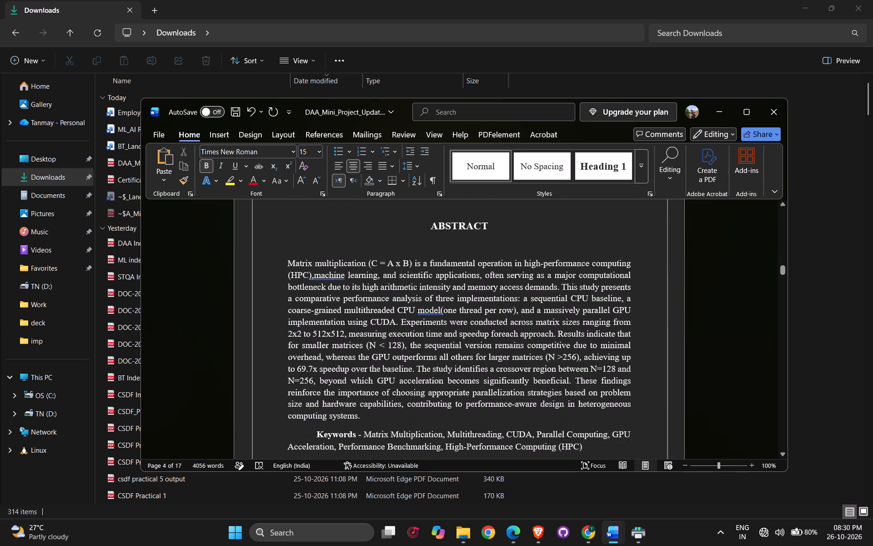
pyautogui.scroll(-20, 458, 252)
pyautogui.scroll(-4, 458, 252)
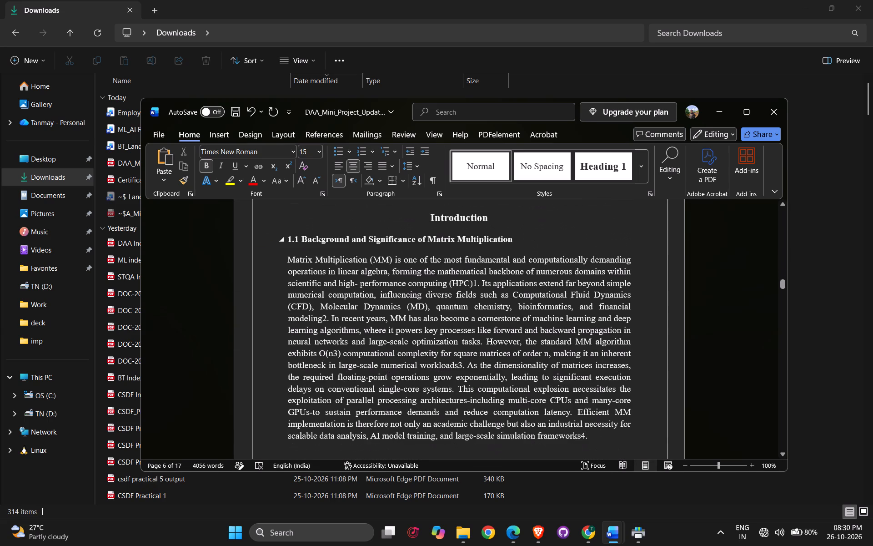
pyautogui.scroll(-20, 485, 223)
pyautogui.scroll(-4, 485, 223)
pyautogui.scroll(1, 485, 223)
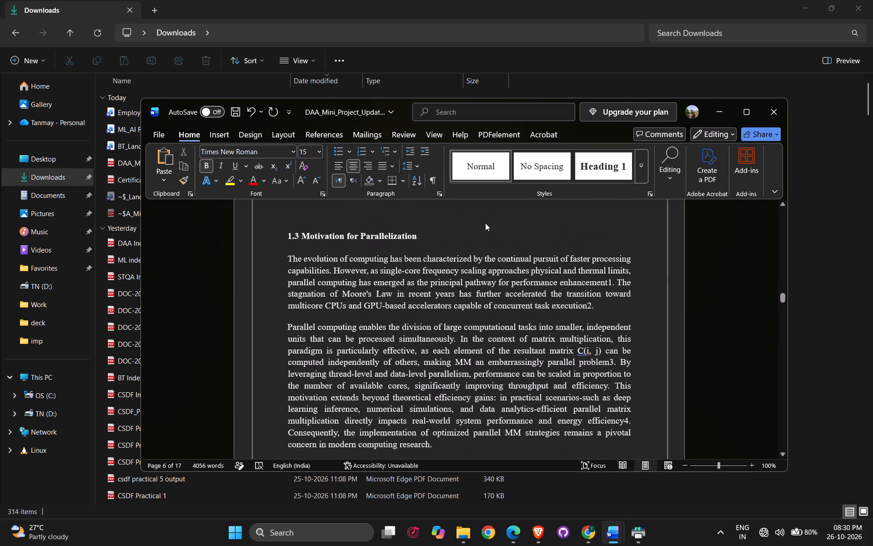
pyautogui.scroll(-18, 466, 239)
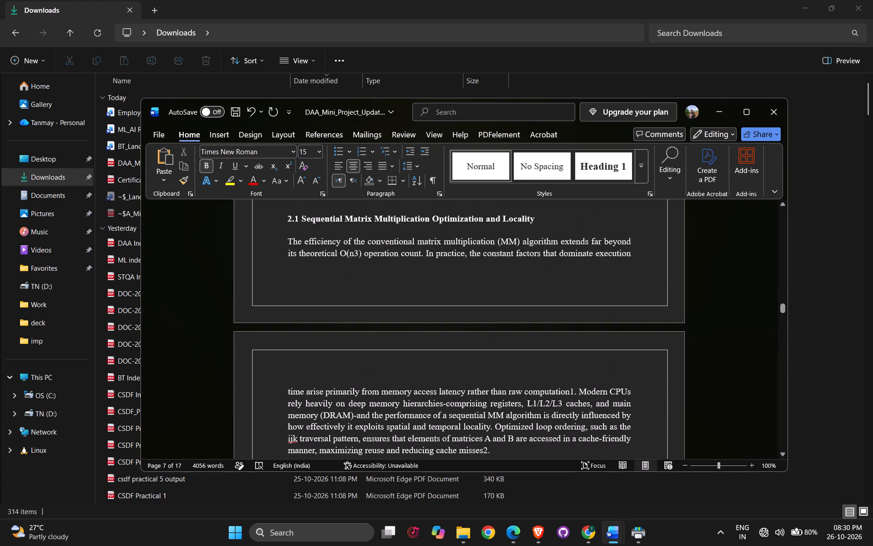
pyautogui.scroll(-17, 466, 241)
pyautogui.scroll(-9, 466, 241)
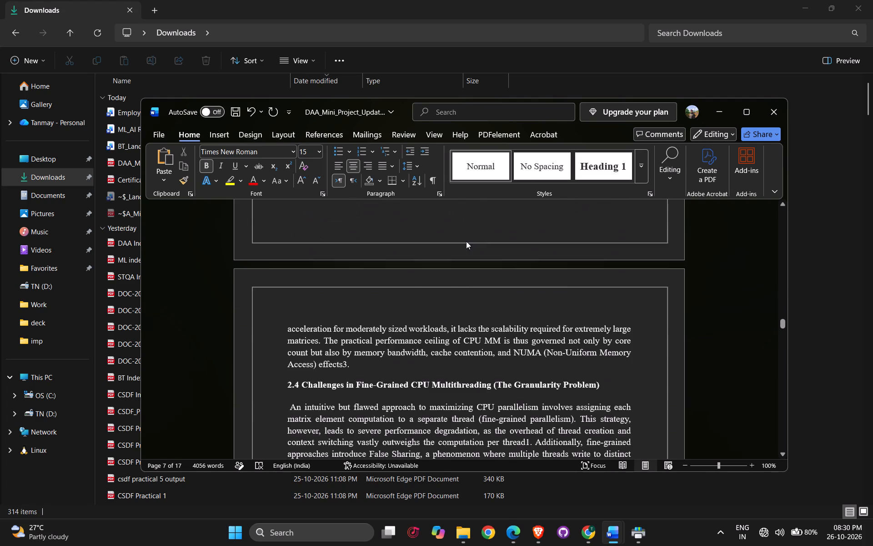
pyautogui.scroll(-20, 466, 241)
pyautogui.scroll(-12, 466, 241)
pyautogui.scroll(5, 466, 241)
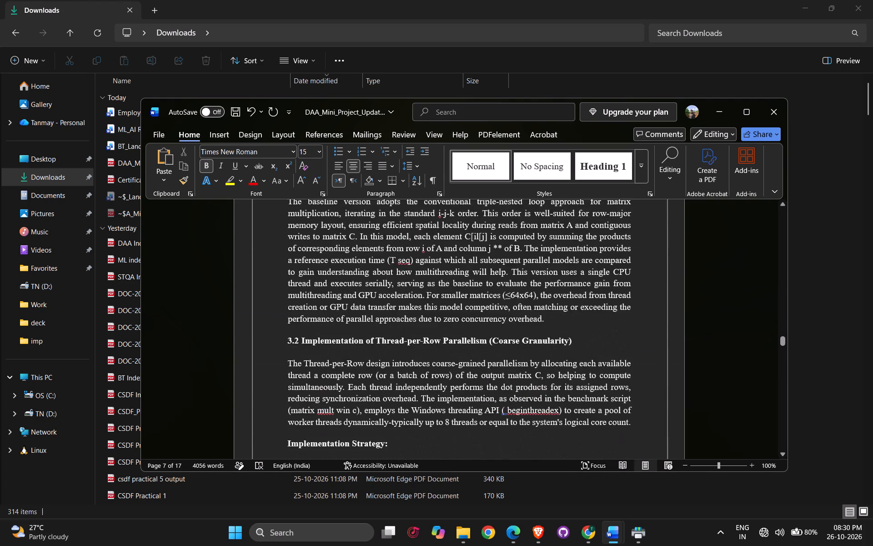
pyautogui.scroll(-15, 466, 241)
pyautogui.scroll(14, 466, 240)
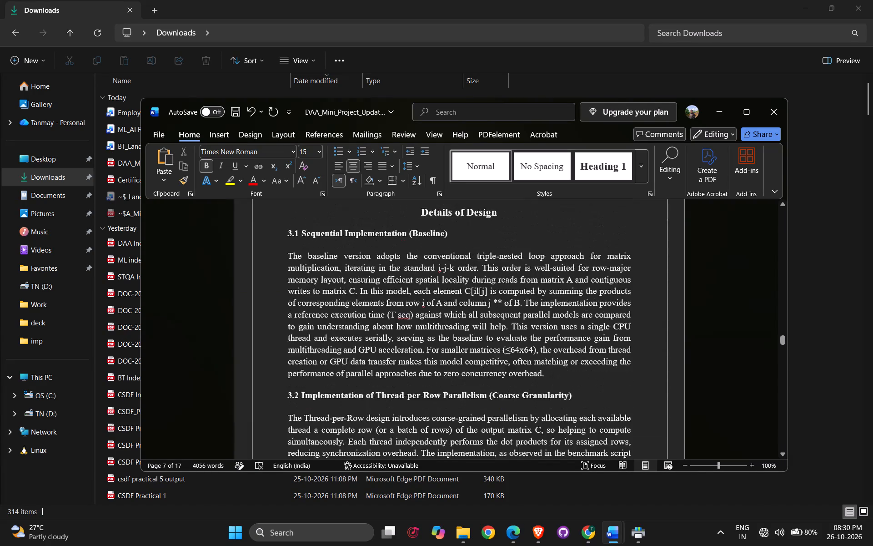
pyautogui.scroll(2, 466, 239)
pyautogui.scroll(-20, 466, 239)
pyautogui.scroll(-16, 466, 239)
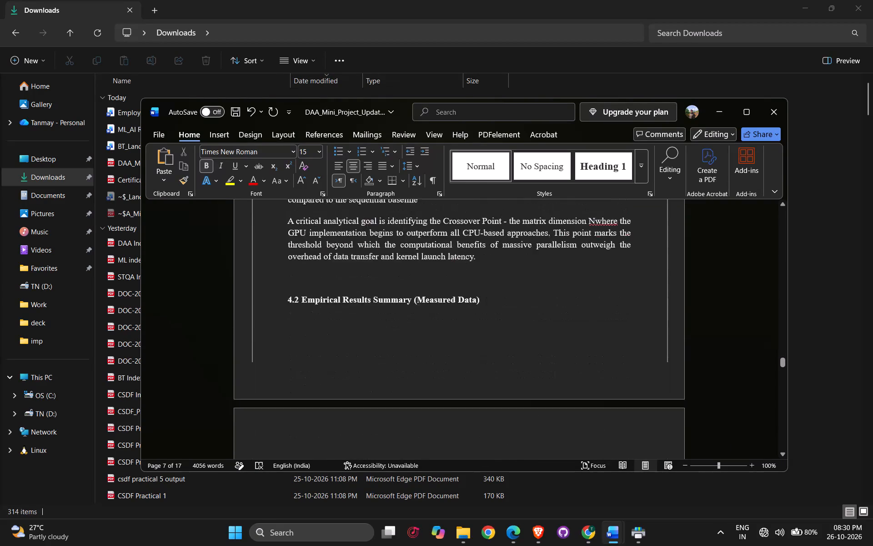
pyautogui.scroll(-20, 467, 239)
pyautogui.scroll(-20, 467, 239)
pyautogui.scroll(-8, 467, 239)
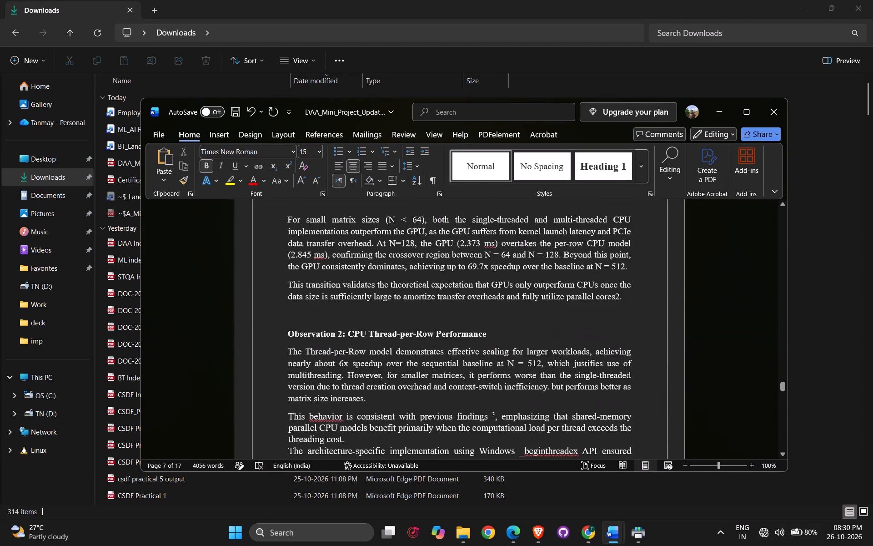
pyautogui.scroll(-4, 718, 298)
pyautogui.moveTo(781, 388); pyautogui.dragTo(775, 437)
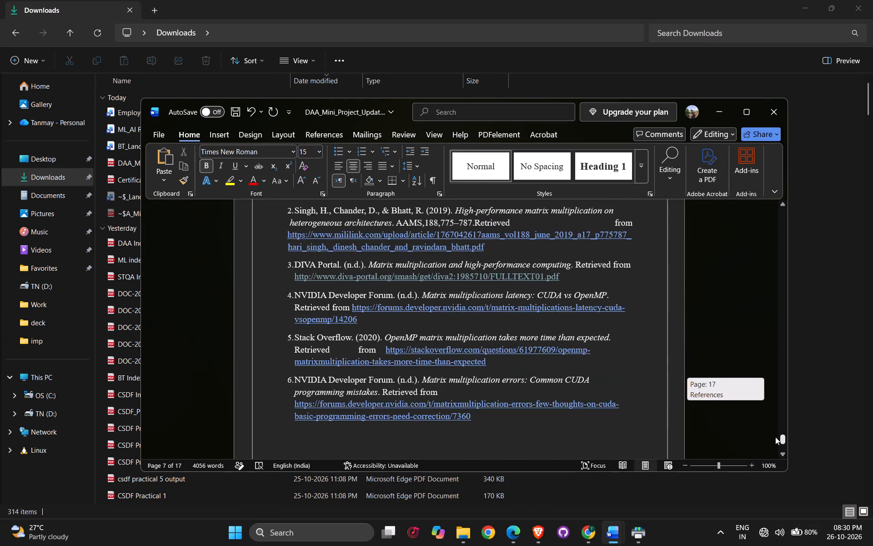
pyautogui.moveTo(775, 437); pyautogui.dragTo(775, 440)
# Replace the "(Subject: Design and Analysis of Algorithm)" line on the cover page with a blank line.
pyautogui.moveTo(783, 439); pyautogui.dragTo(778, 274)
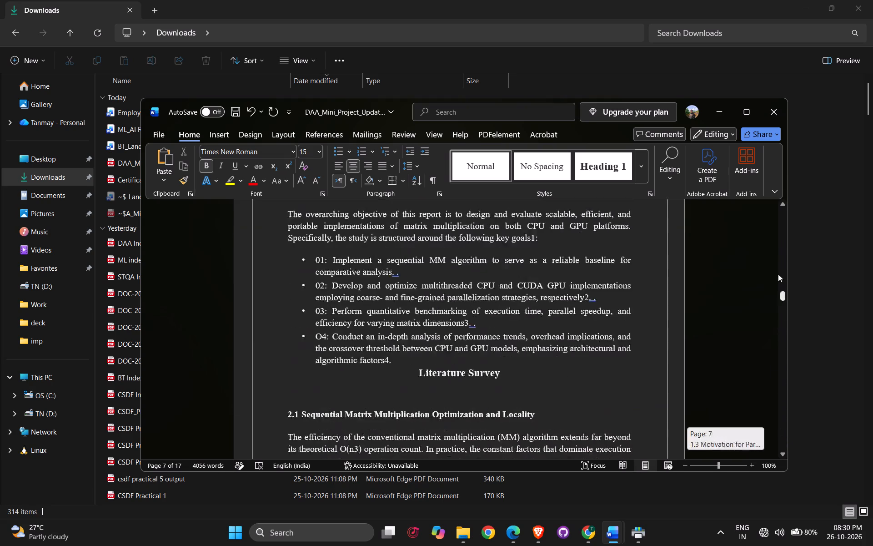
pyautogui.moveTo(778, 274); pyautogui.dragTo(773, 233)
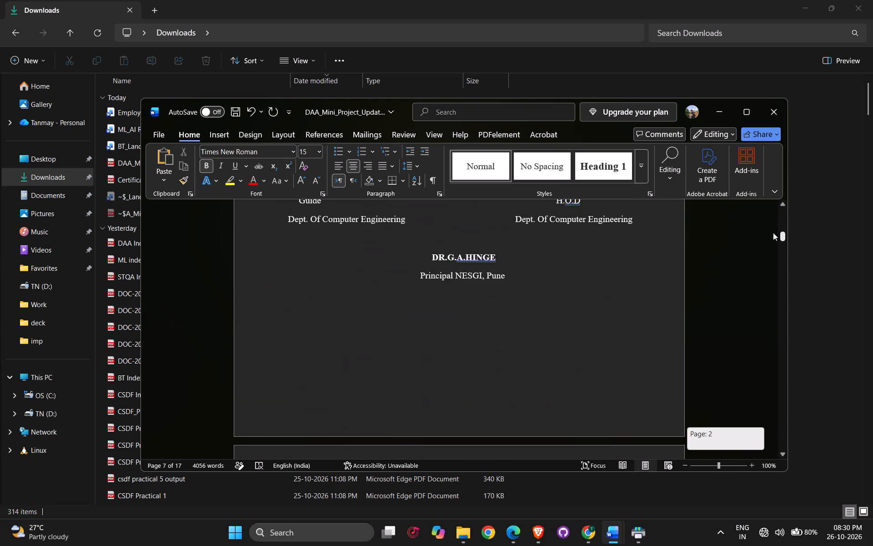
pyautogui.moveTo(773, 233); pyautogui.dragTo(773, 207)
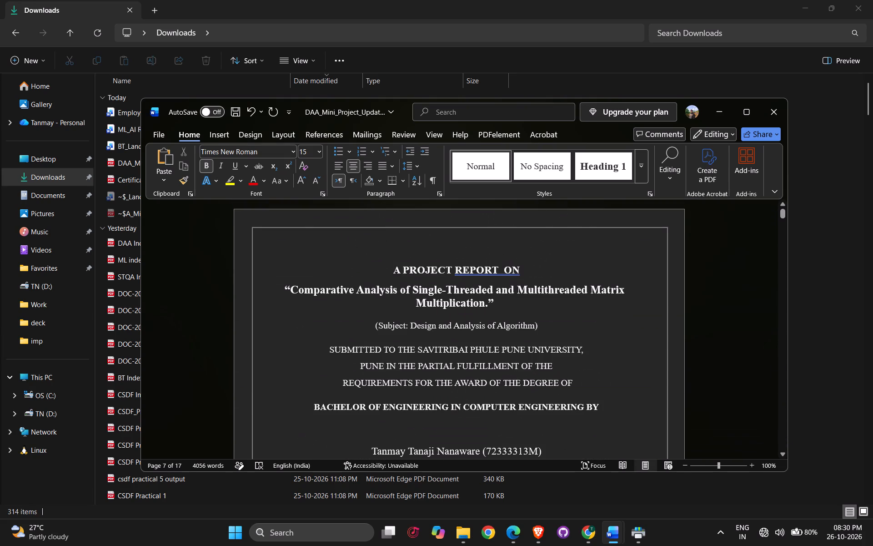
pyautogui.click(552, 329)
pyautogui.moveTo(545, 328); pyautogui.dragTo(379, 326)
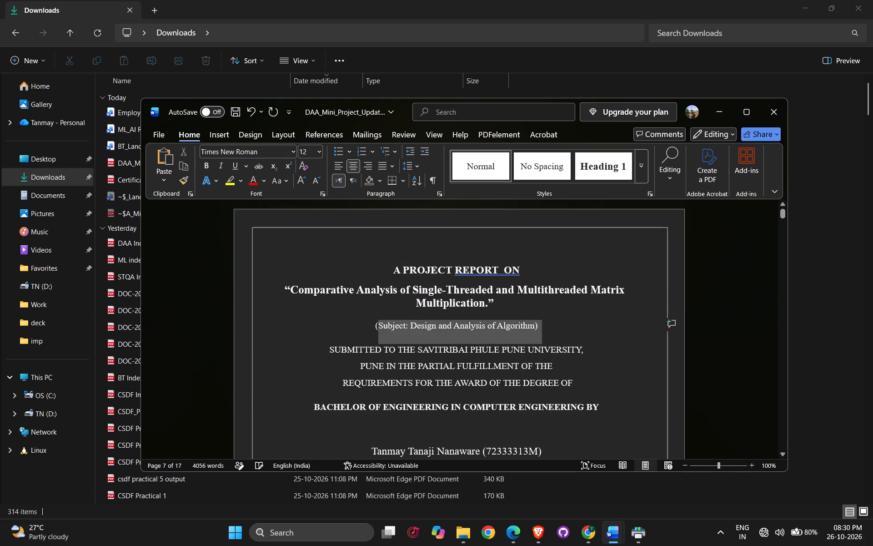
pyautogui.moveTo(379, 326); pyautogui.dragTo(373, 325)
pyautogui.press('BackSpace')
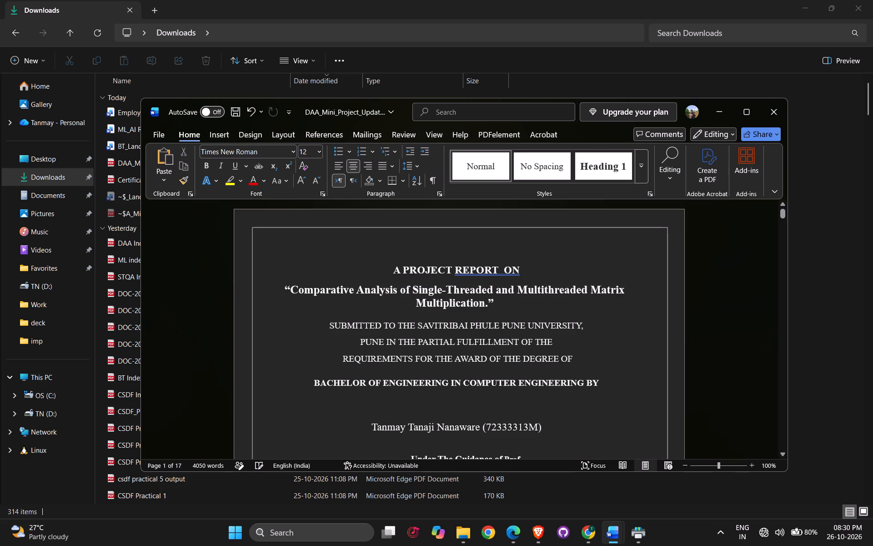
pyautogui.press('Return')
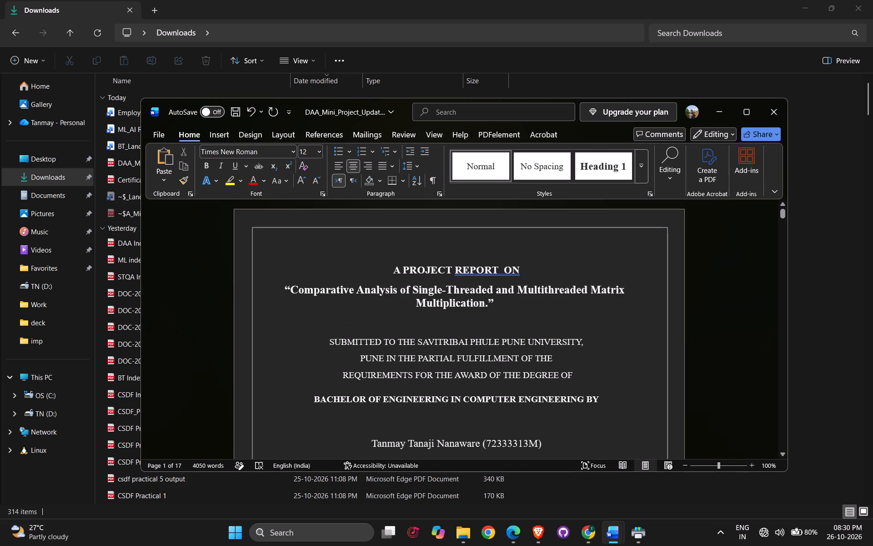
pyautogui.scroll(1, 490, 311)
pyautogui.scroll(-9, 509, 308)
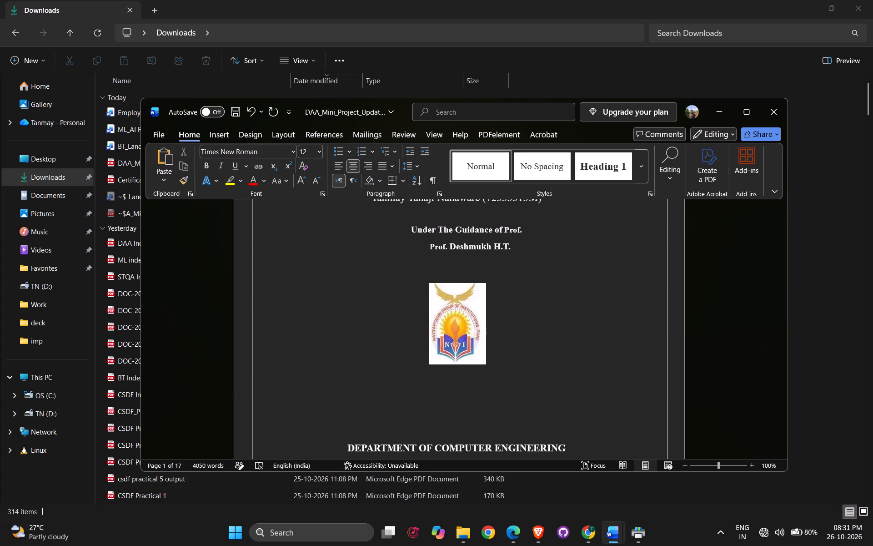
# Switch to the Print Queue window to check the progress of the Land Registry report's print job.
pyautogui.click(638, 532)
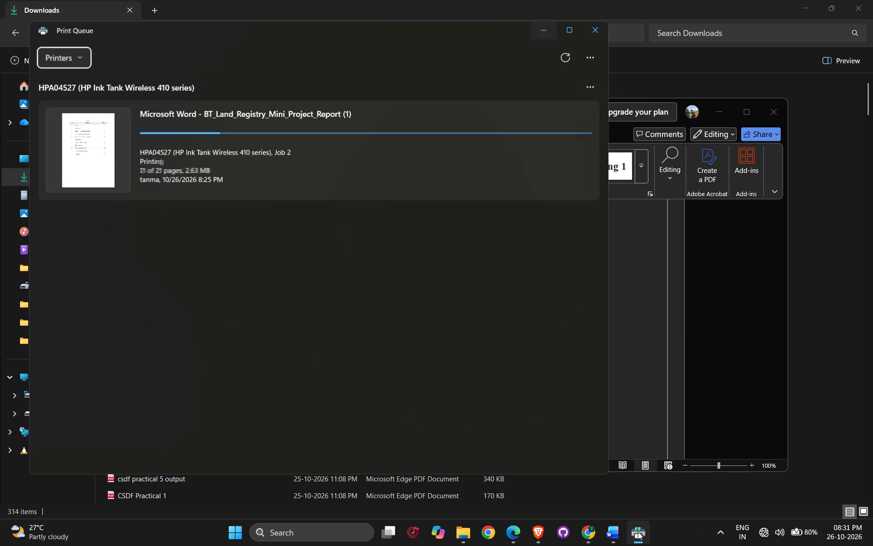
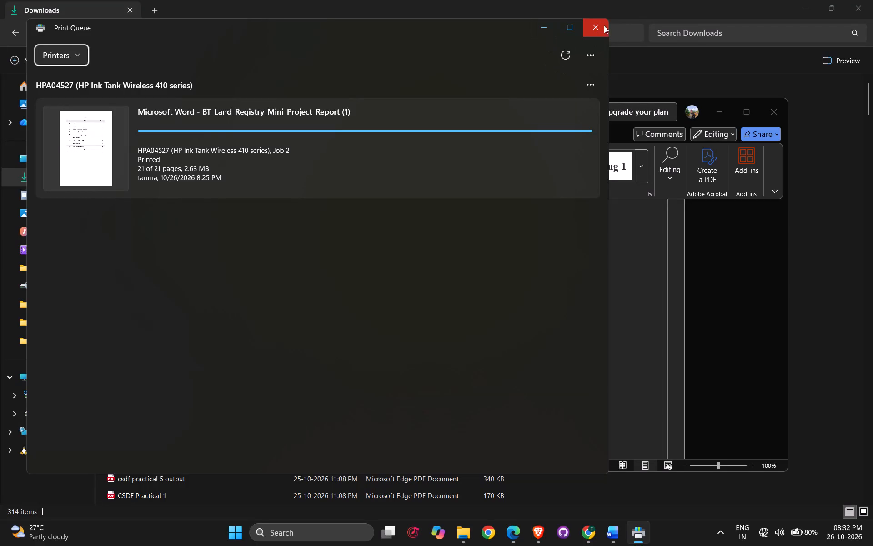
# Close the print queue of the HP Ink Tank Wireless 410 series printer.
pyautogui.click(600, 26)
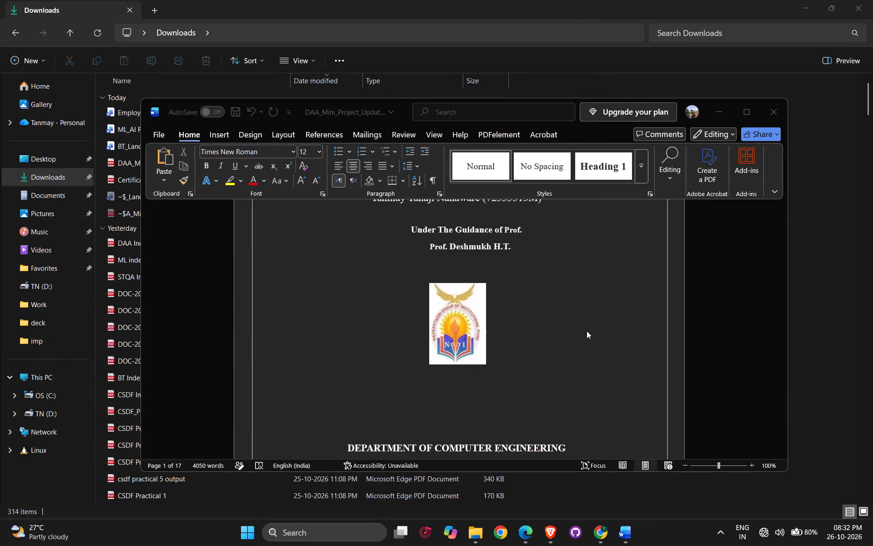
# Close the DAA_Mini_Project_Updated(1) report, saving its changes in the Downloads folder.
pyautogui.scroll(-5, 594, 321)
pyautogui.scroll(8, 597, 318)
pyautogui.click(777, 118)
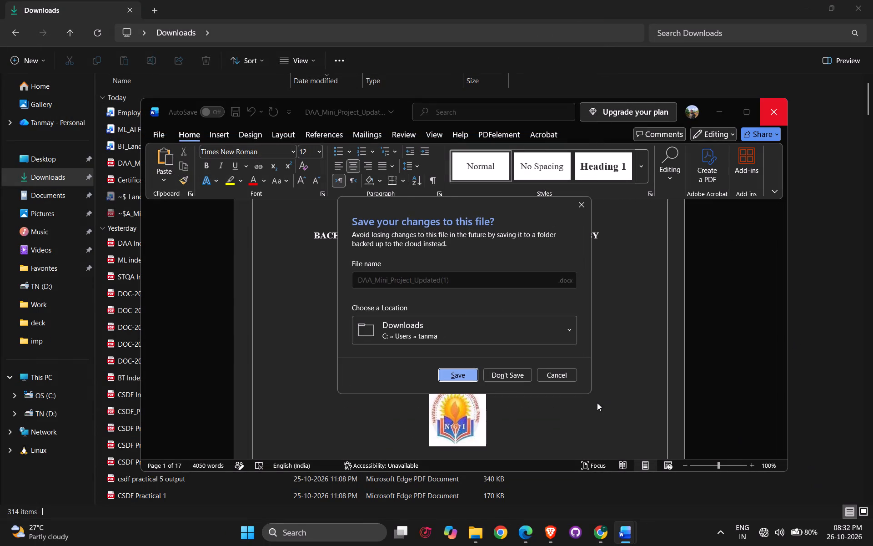
pyautogui.click(465, 373)
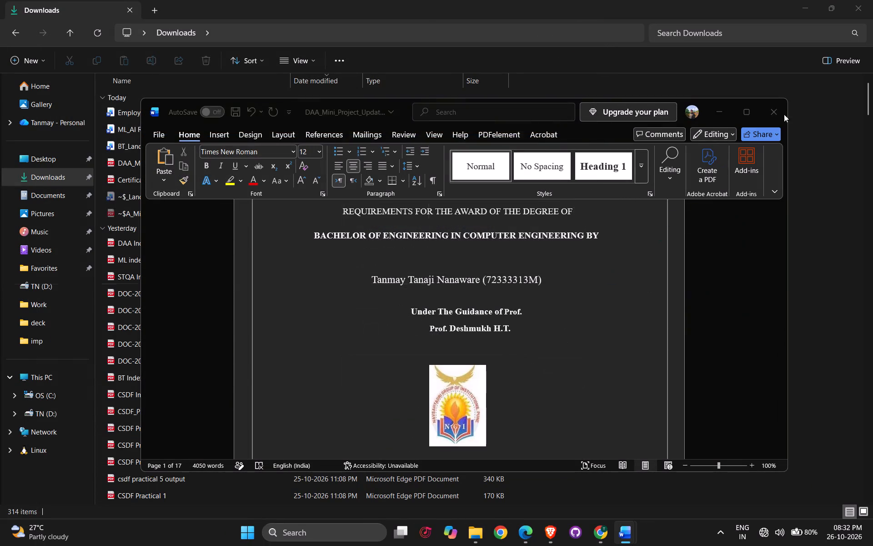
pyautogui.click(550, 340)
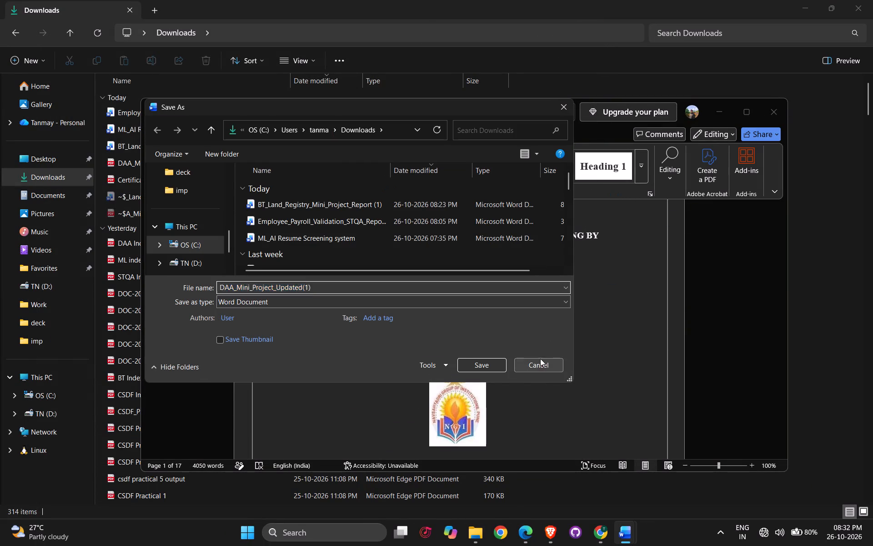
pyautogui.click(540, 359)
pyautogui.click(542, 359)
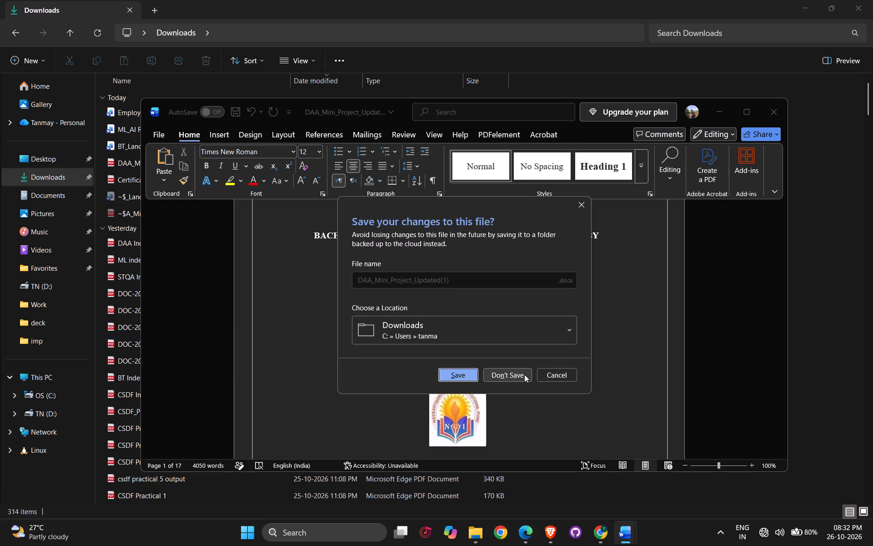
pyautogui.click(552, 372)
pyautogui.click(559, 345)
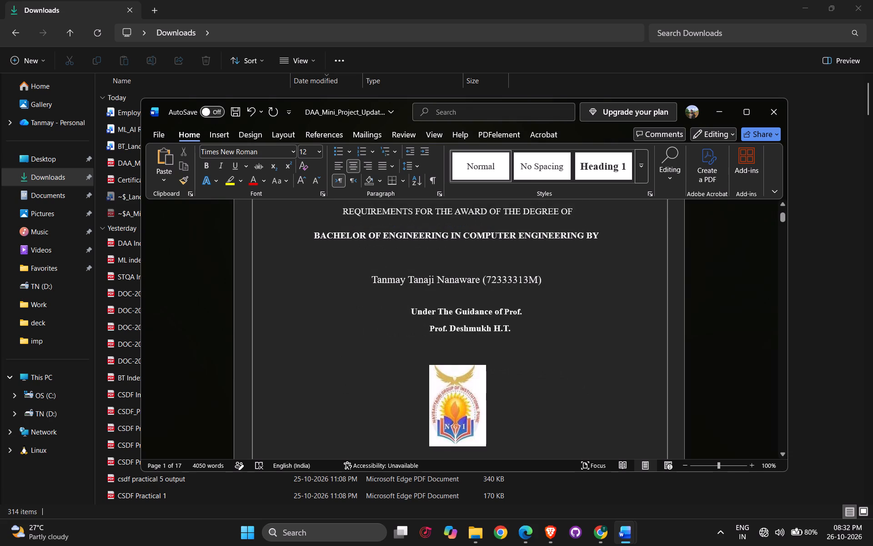
# Save the report as the Word document "DAA_Mini_Project_Updated(1)" in the Downloads folder.
pyautogui.hotkey('ctrl', 's')
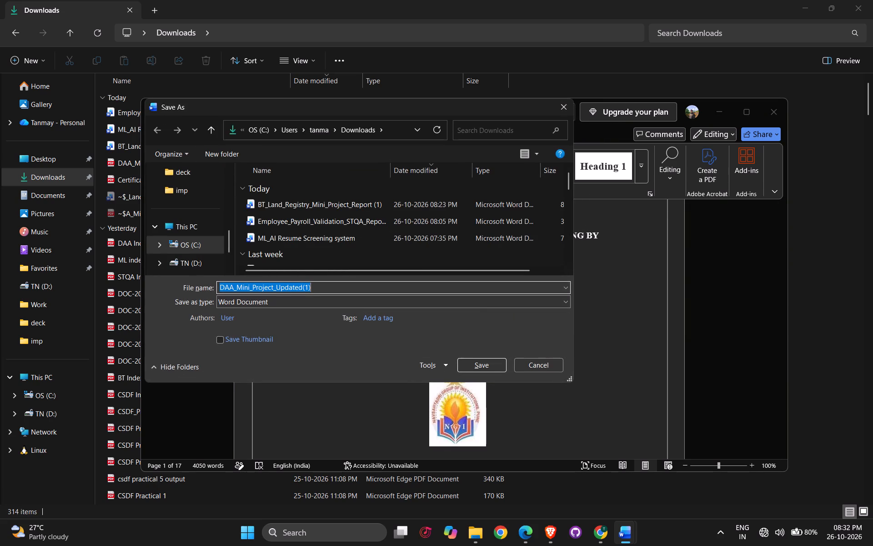
# Finish saving the report as the Word document "DAA_Mini_Project_Updated(1)" in the Downloads folder and close the document.
pyautogui.click(466, 362)
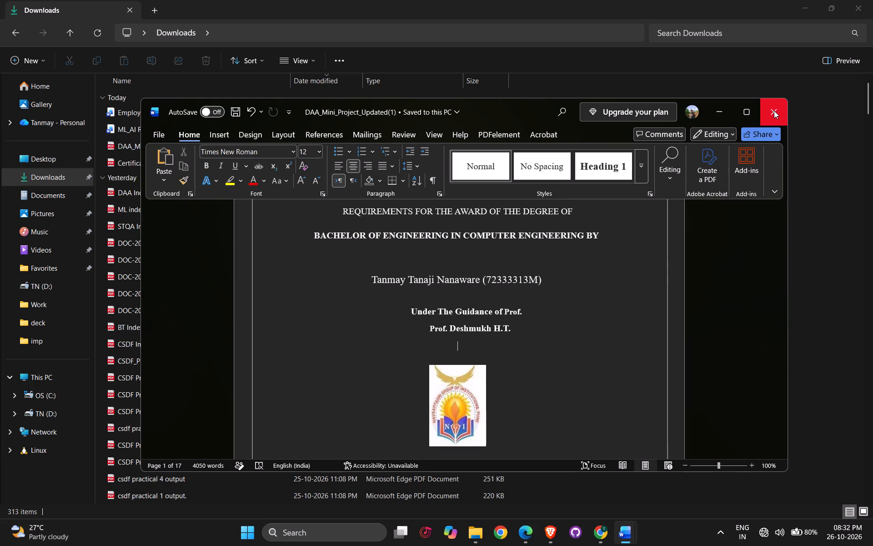
pyautogui.click(774, 111)
# Switch to Google Chrome and open a new blank browser tab.
pyautogui.click(610, 527)
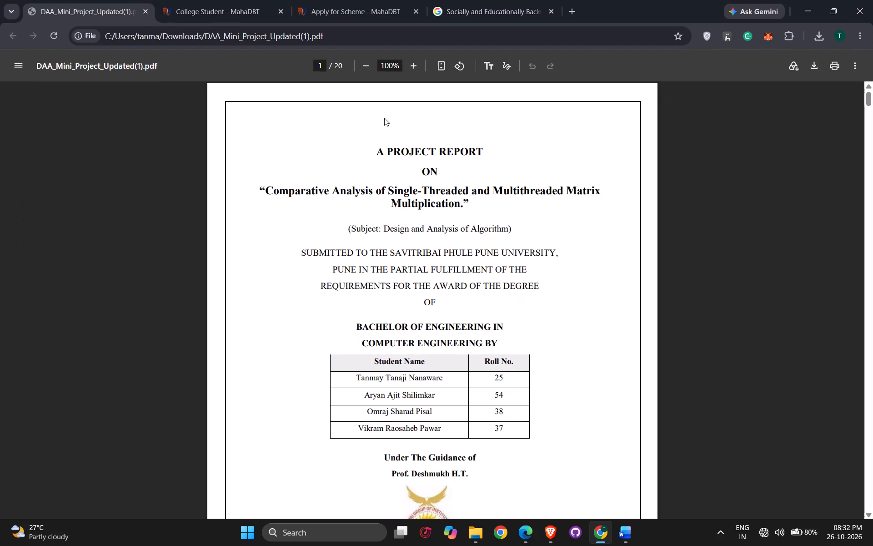
pyautogui.click(568, 7)
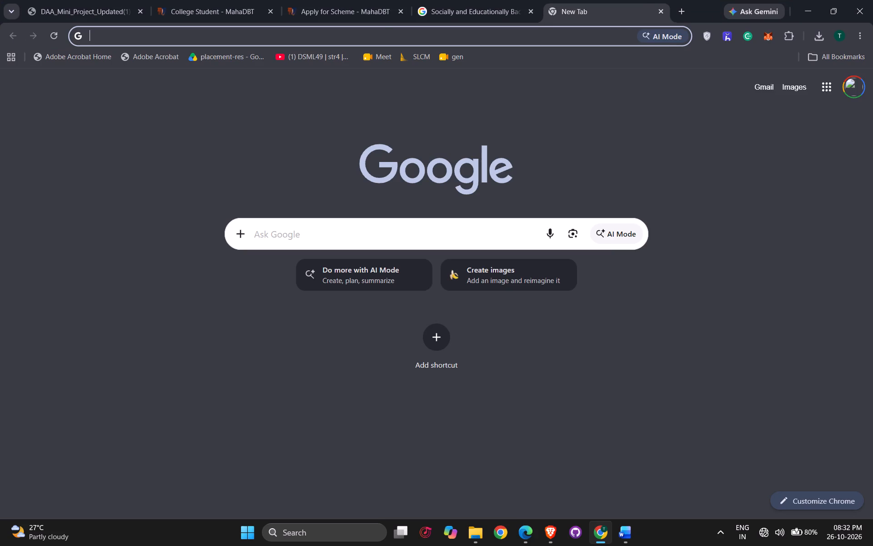